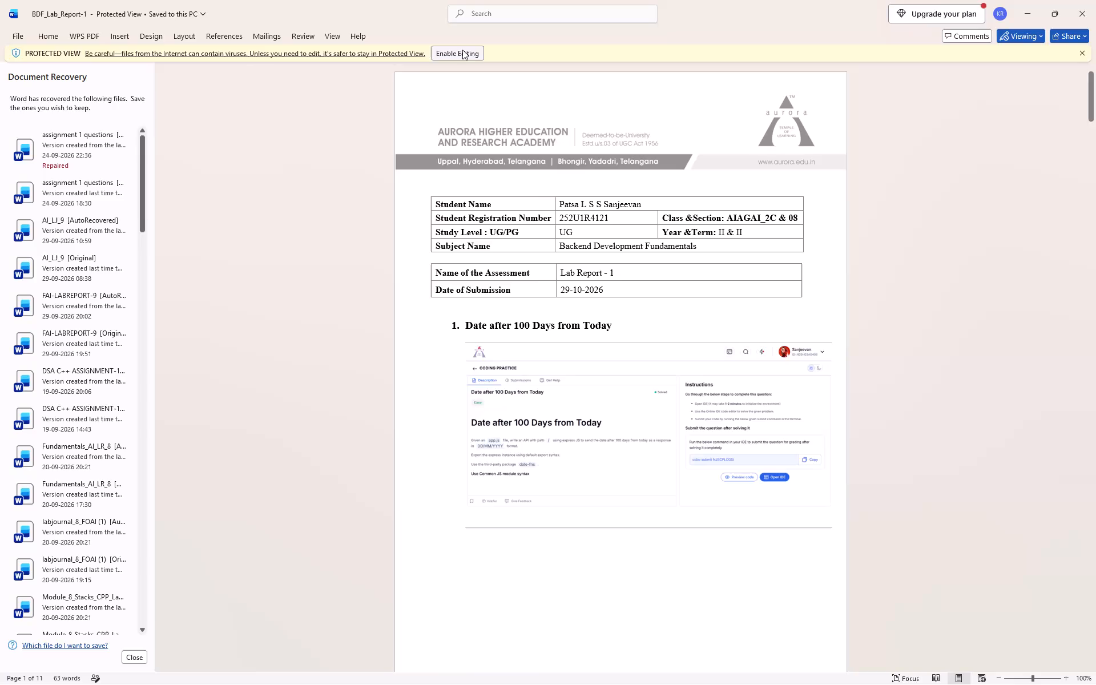
Enable editing of the lab report and replace the Student Name entry in the details table with the new student's name.
click(458, 51)
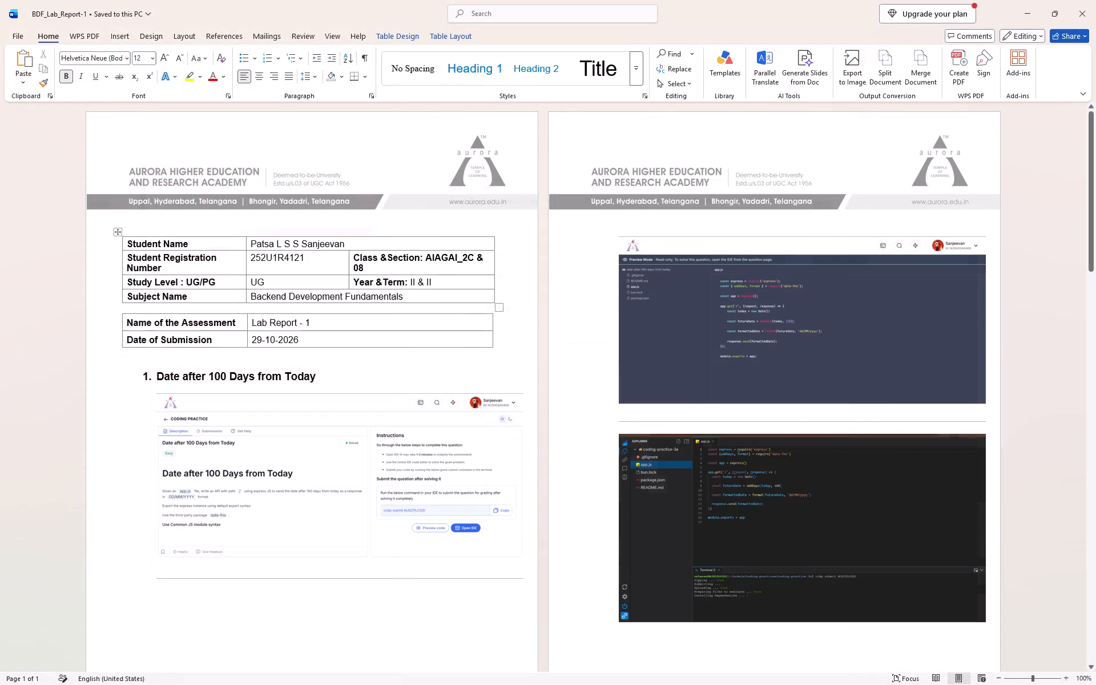
click(350, 244)
drag(350, 244, 242, 245)
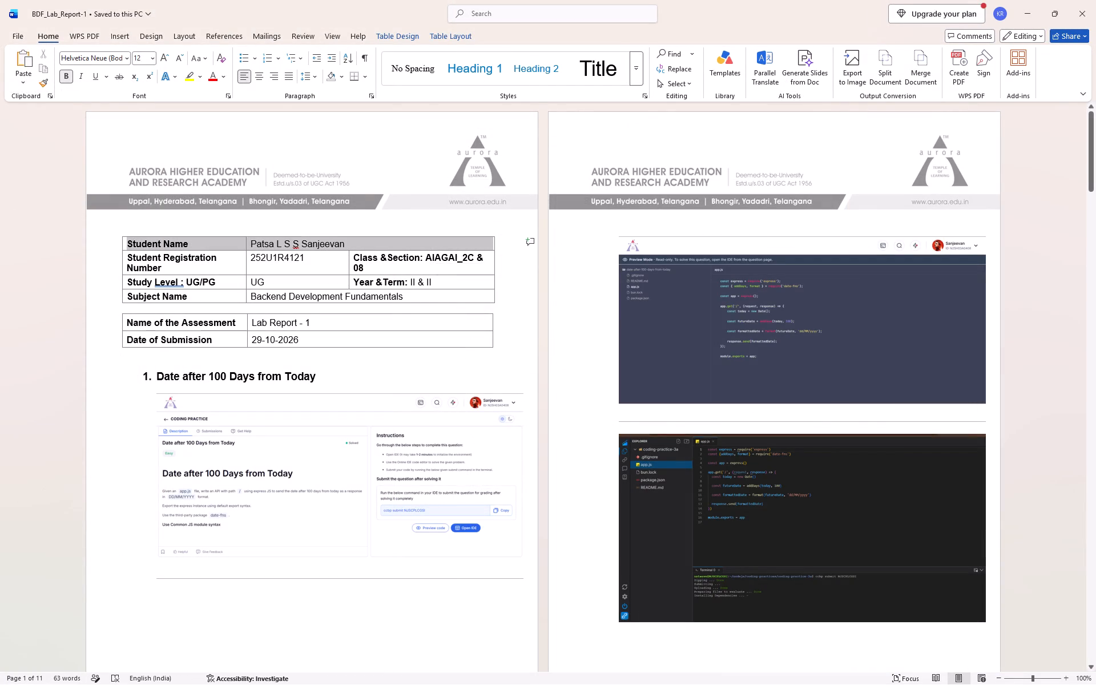
drag(242, 245, 257, 245)
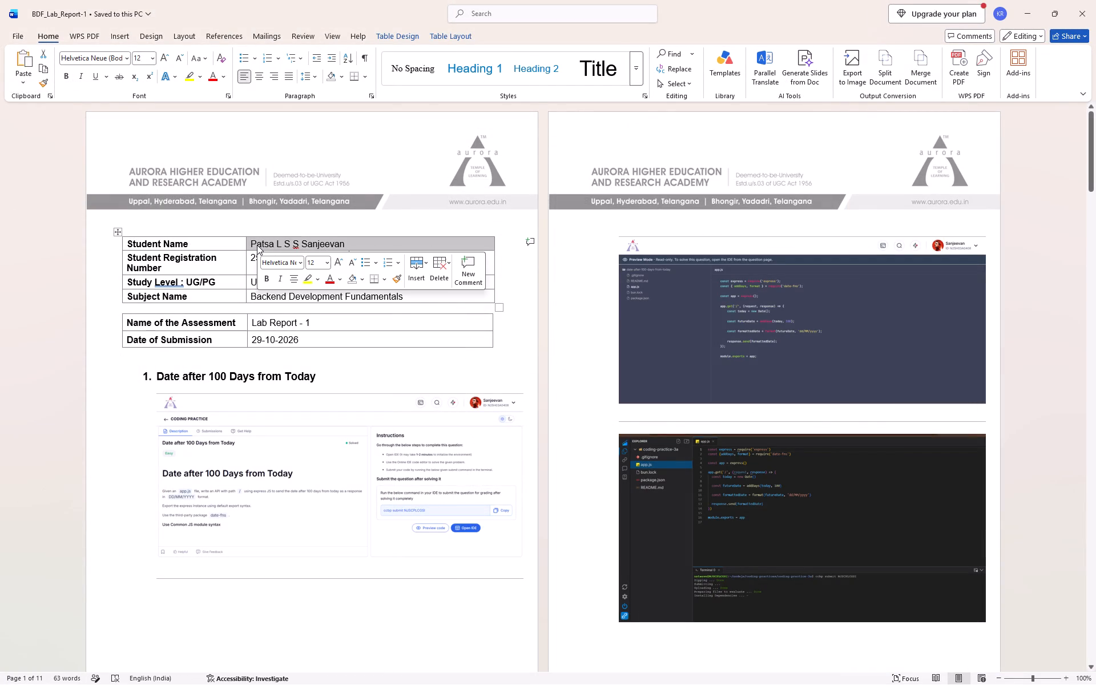
key(ctrl+x)
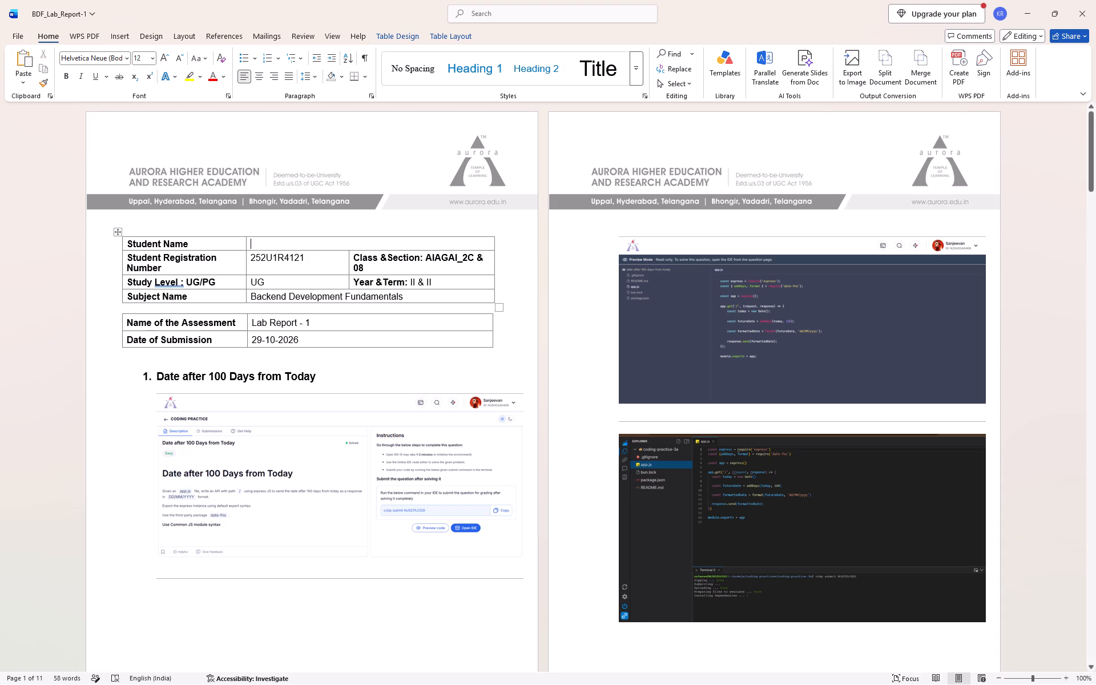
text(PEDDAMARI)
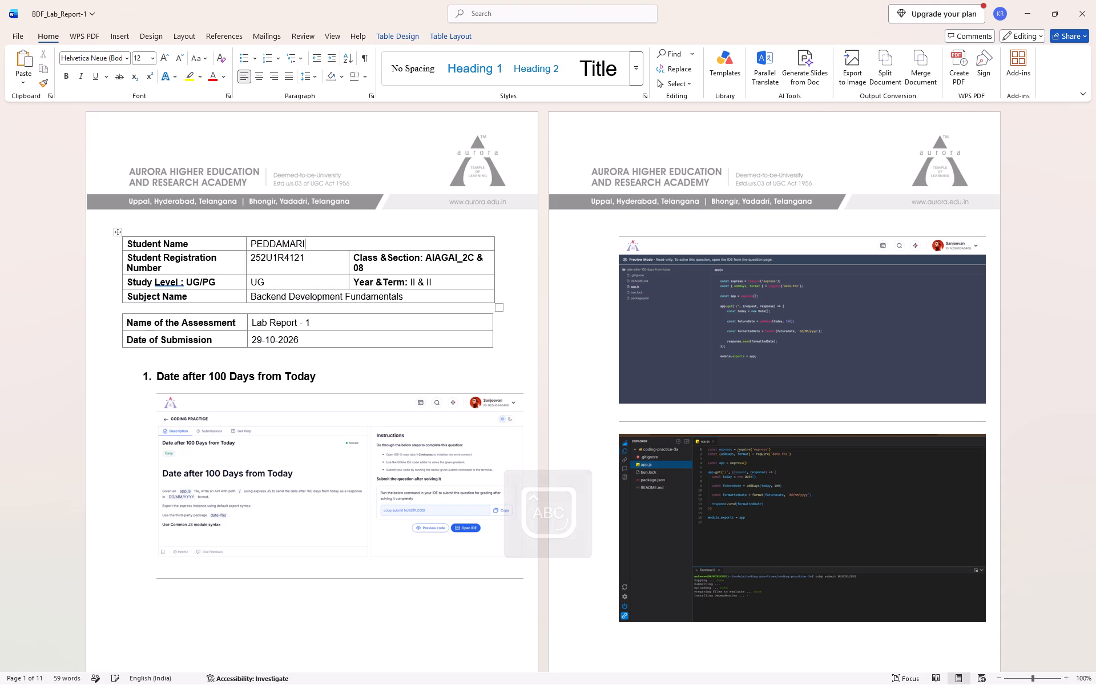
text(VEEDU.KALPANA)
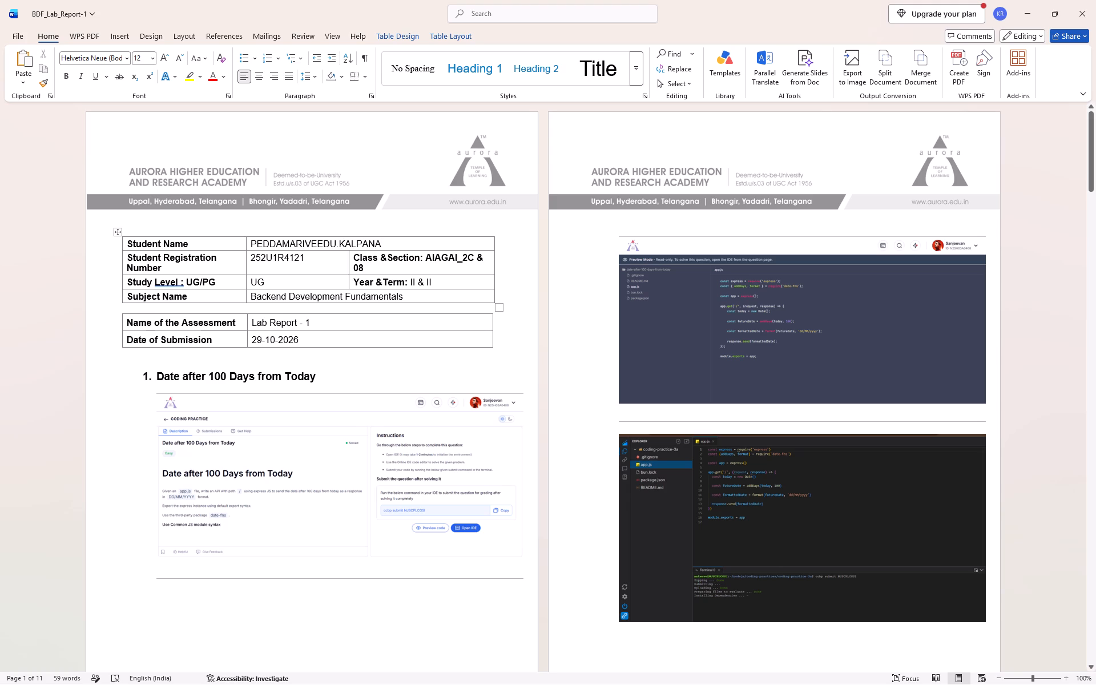
Change the last digit of the Student Registration Number in the details table to match the new student.
click(322, 253)
key(BackSpace)
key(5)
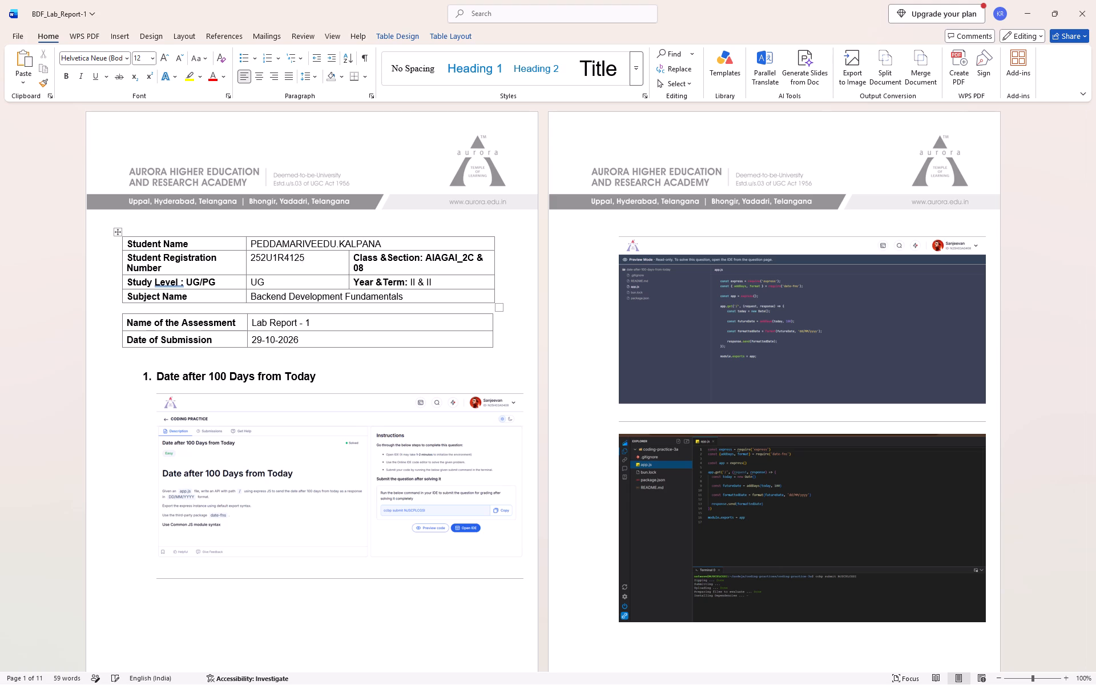
Switch to Chrome and close the surplus learning portal tabs, keeping only the Player Match Scores question page.
scroll(394, 471, down, 2)
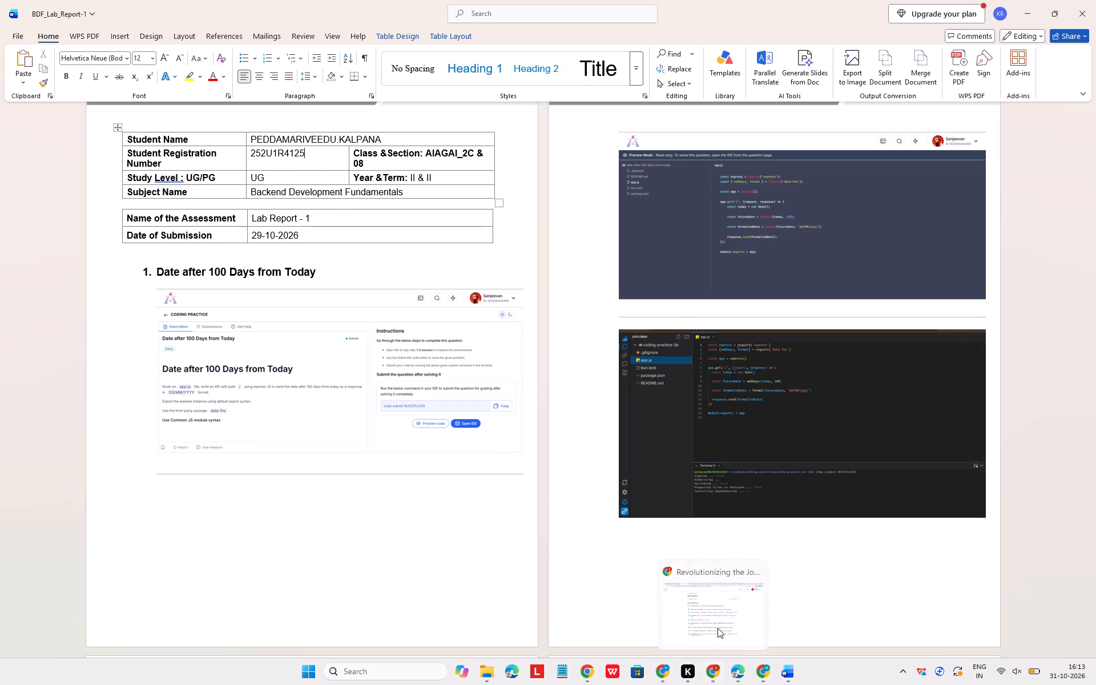
click(718, 623)
scroll(261, 209, up, 7)
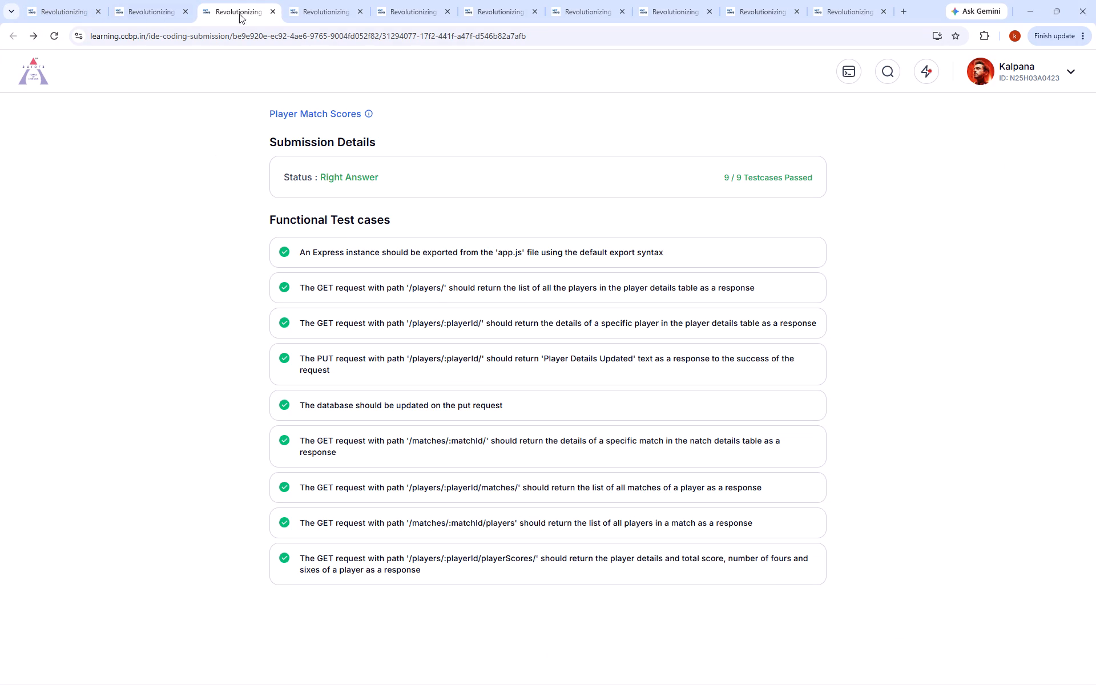
click(272, 7)
click(272, 7)
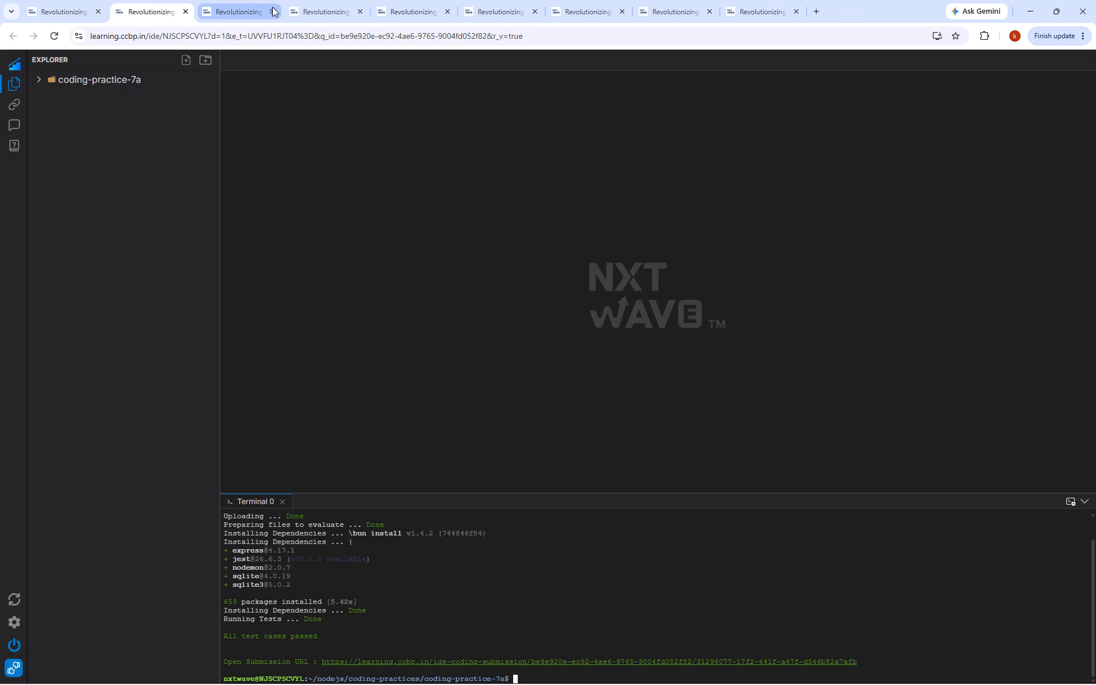
click(272, 7)
click(272, 7)
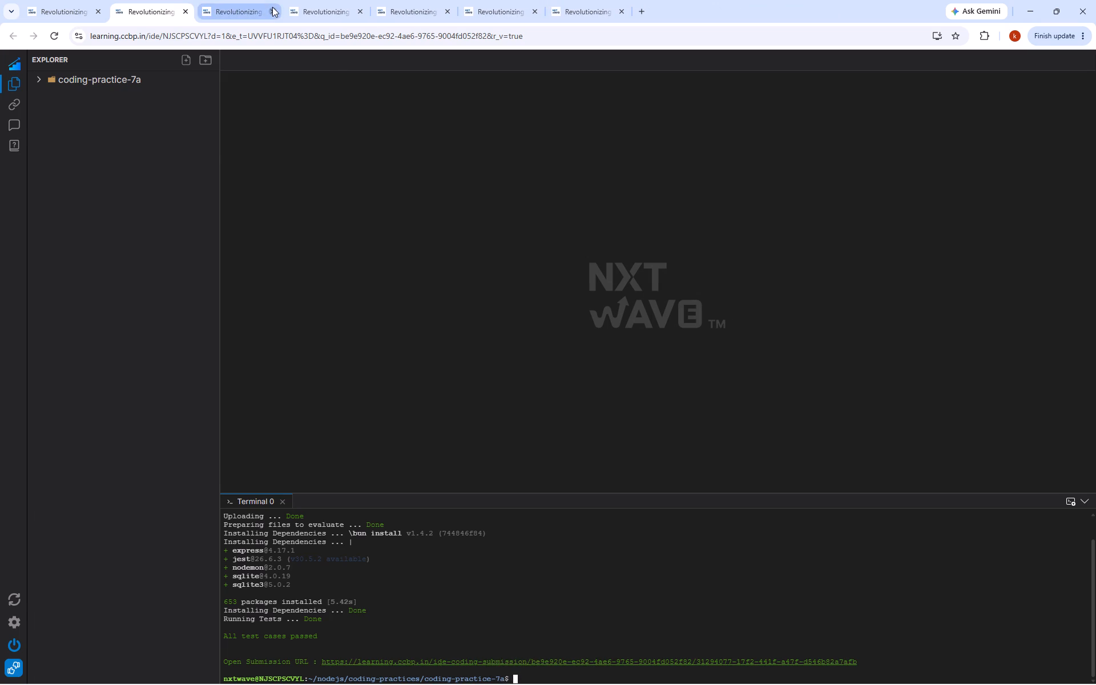
click(272, 7)
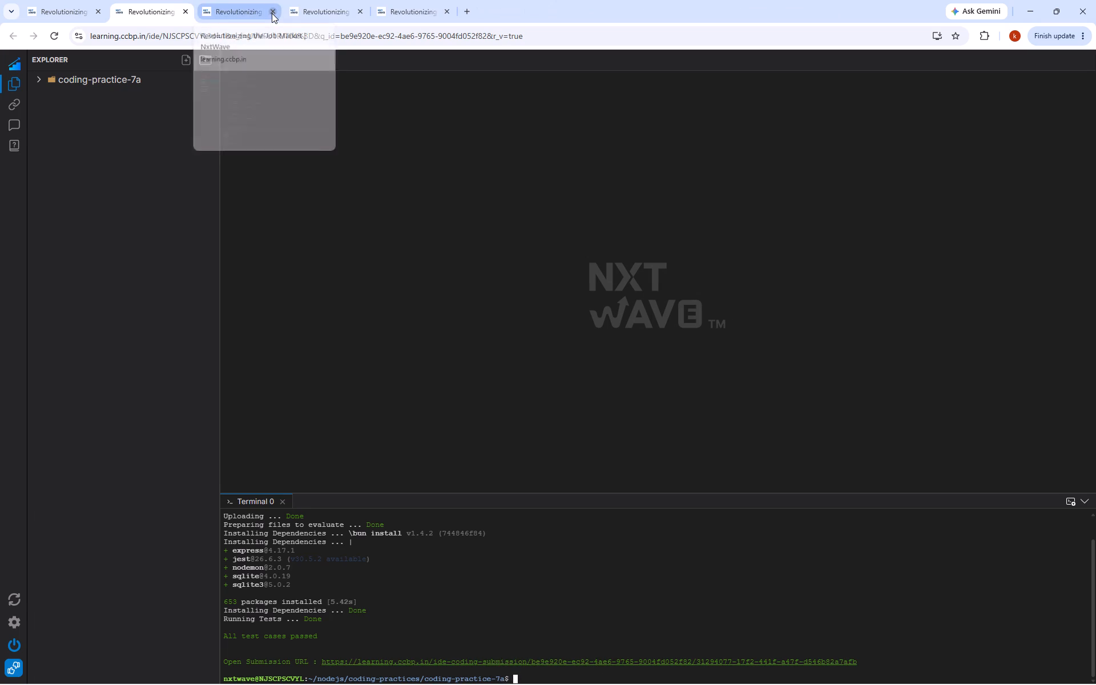
click(272, 13)
click(272, 13)
click(272, 13)
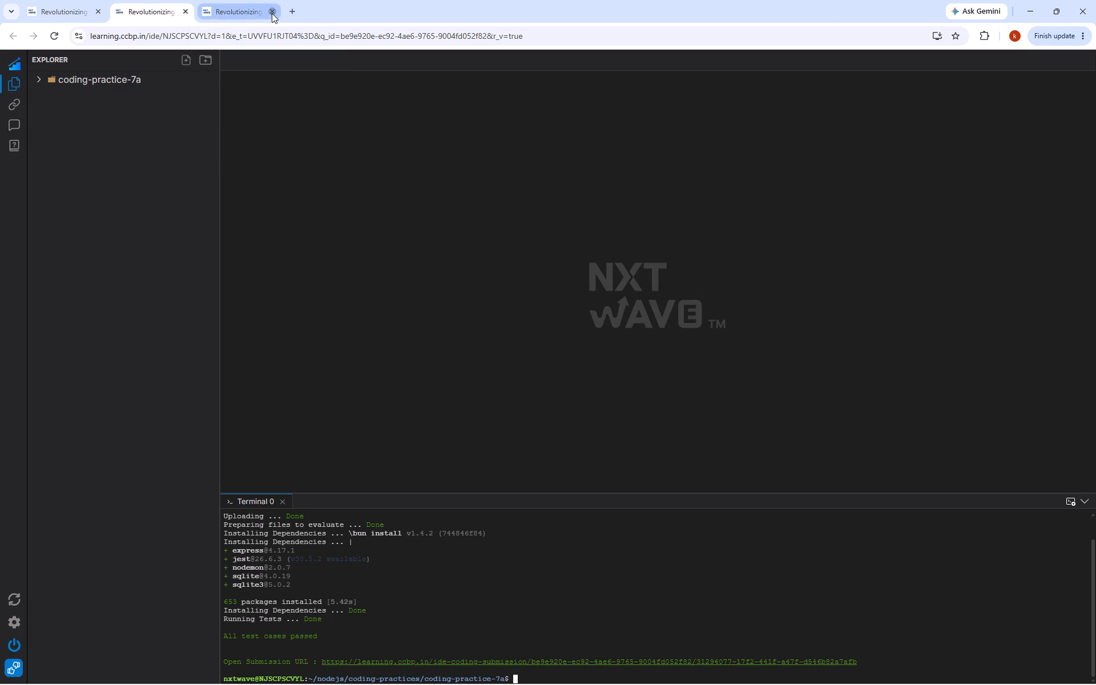
click(272, 13)
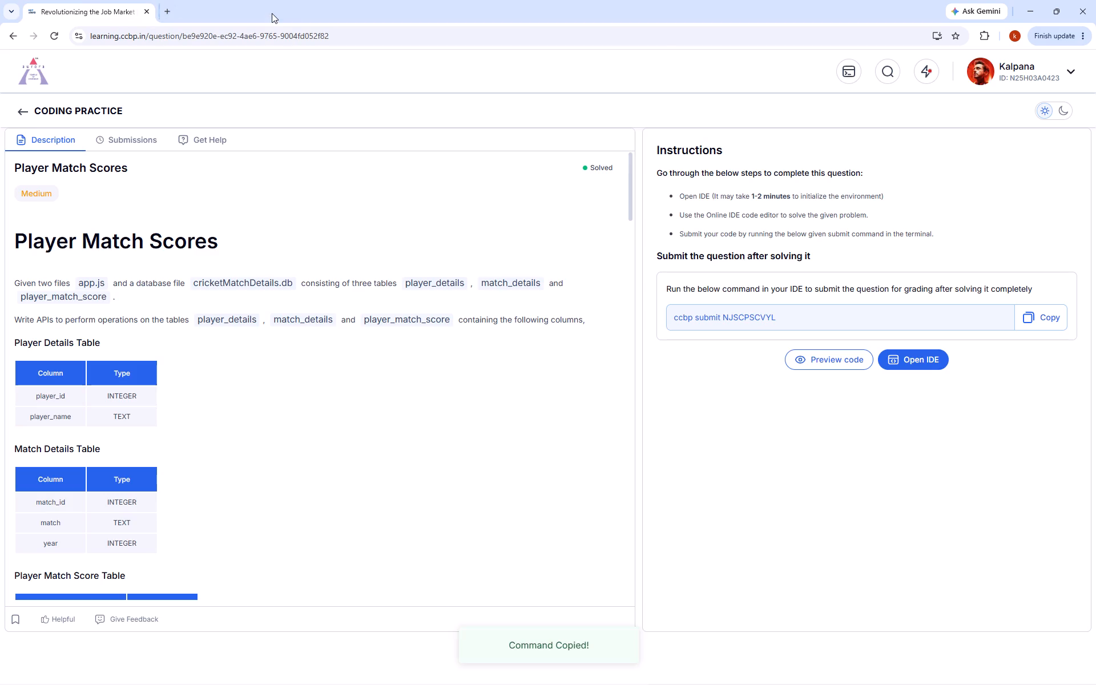
Open the Date after 100 Days from Today question from the NodeJS and ExpressJS Coding Practice list.
click(19, 112)
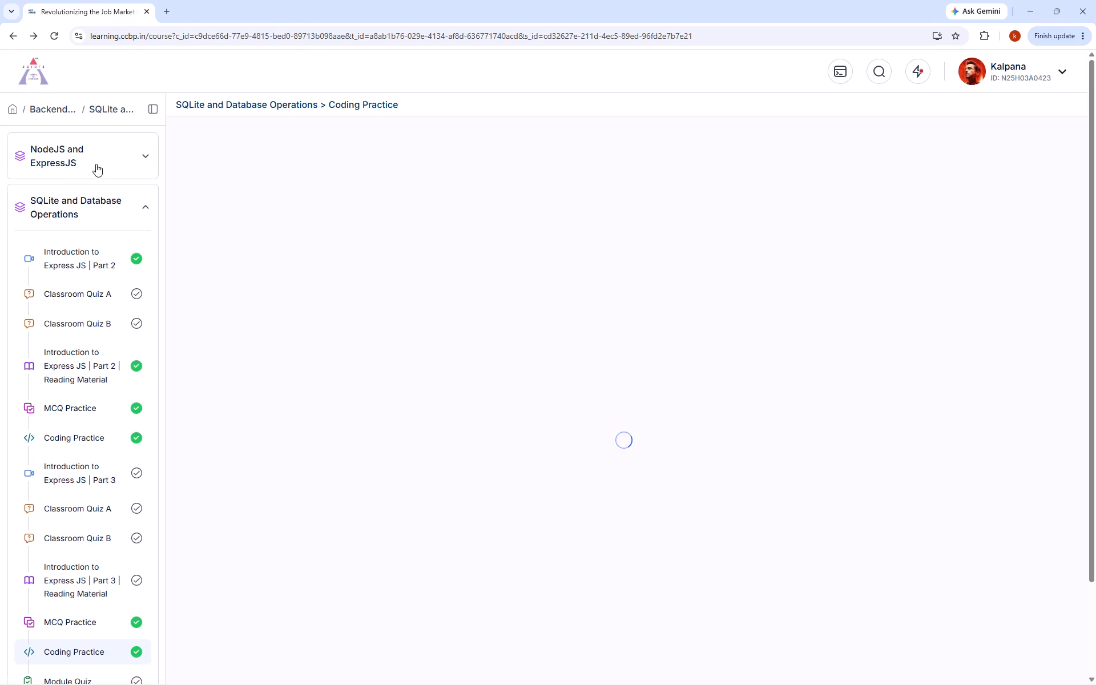
click(96, 164)
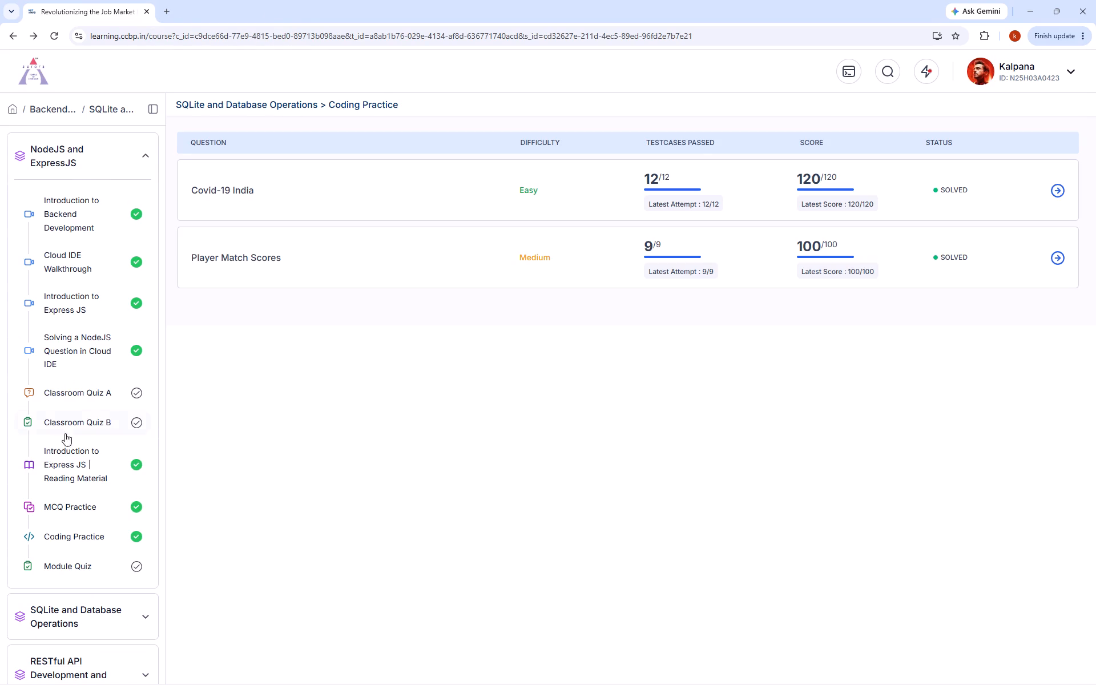
click(66, 529)
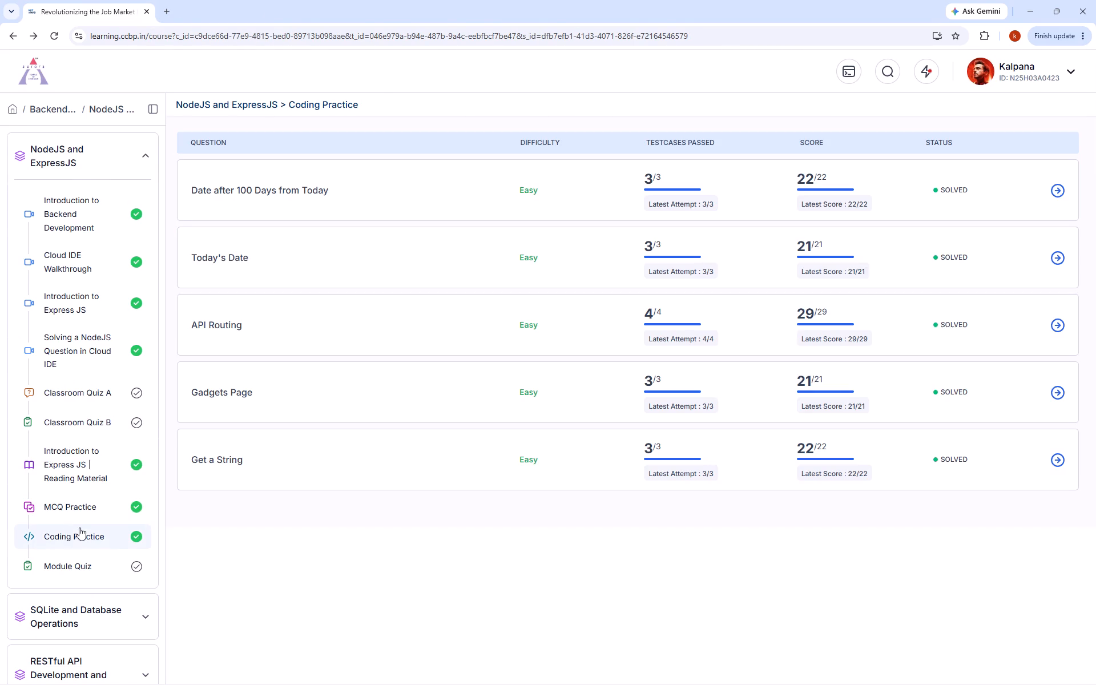
click(1053, 193)
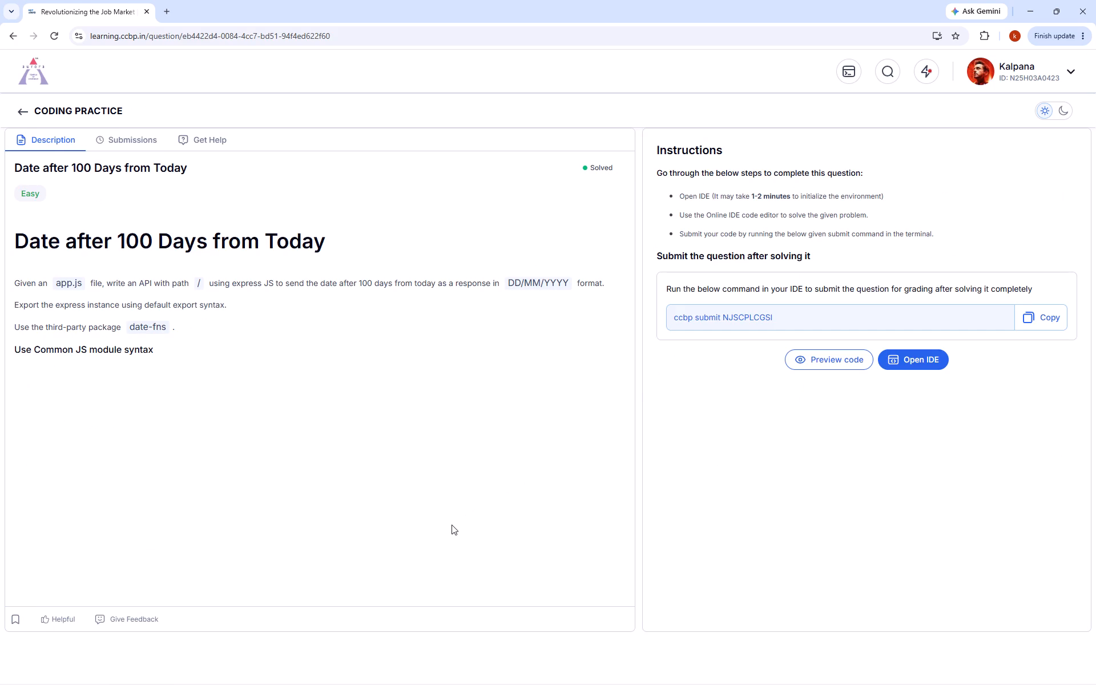
Capture the full question page and use it in the Word report BDF_Lab_Report-1 to replace the old picture under heading 1.
key(shift+super+s)
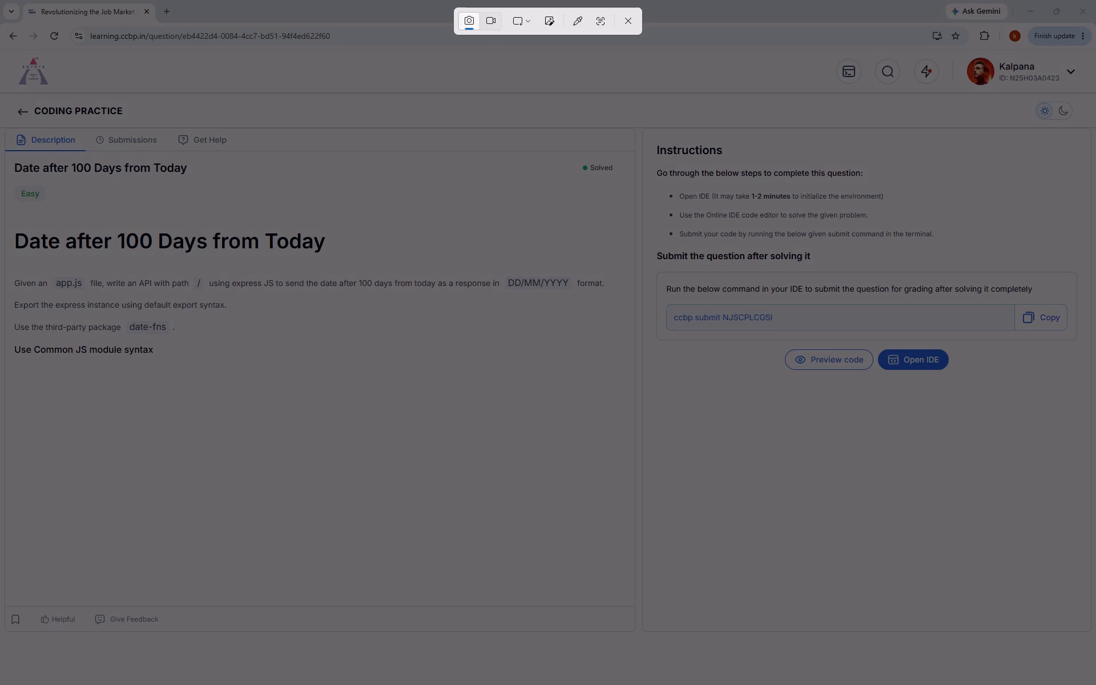
drag(2, 47, 47, 95)
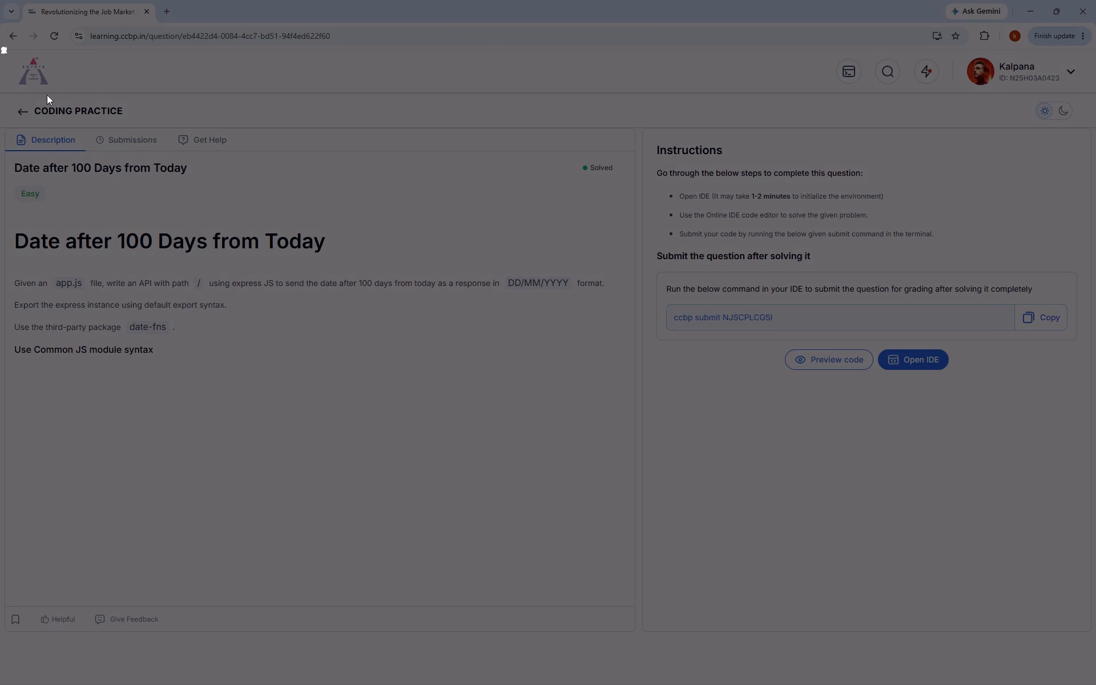
drag(47, 95, 1095, 682)
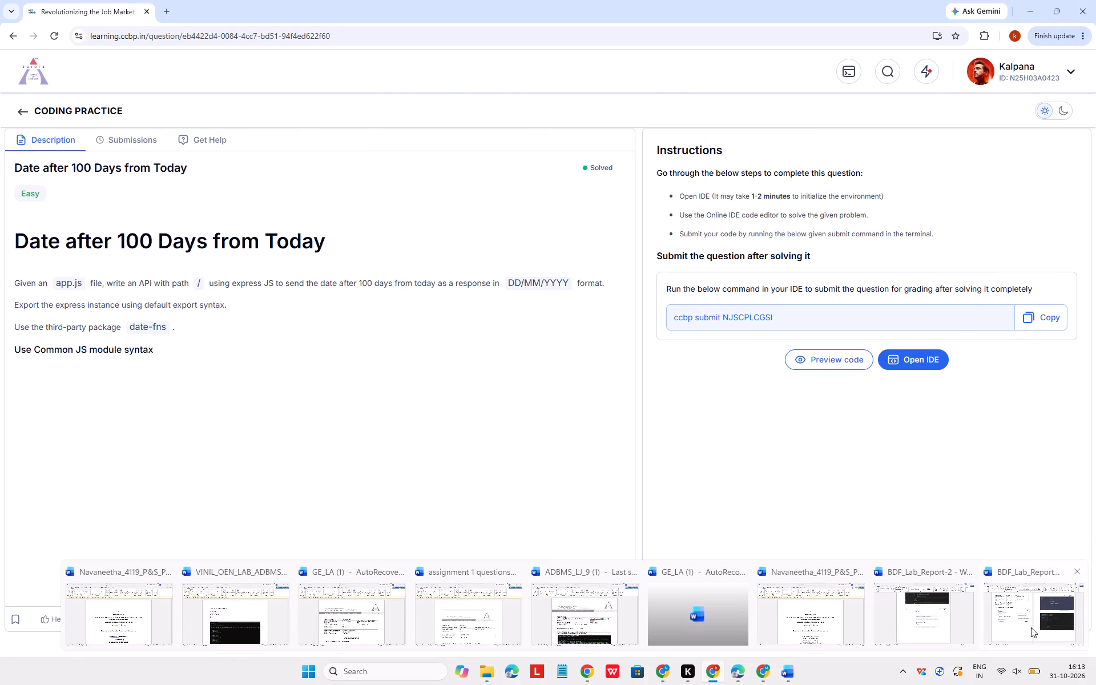
click(1036, 624)
click(395, 425)
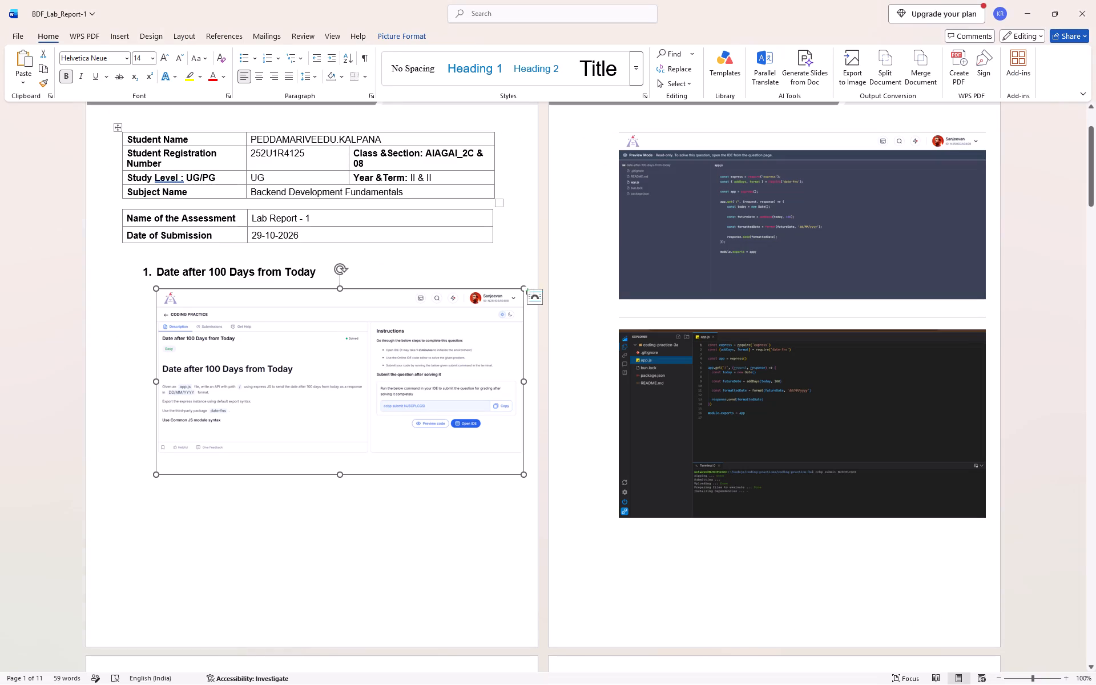
key(ctrl+v)
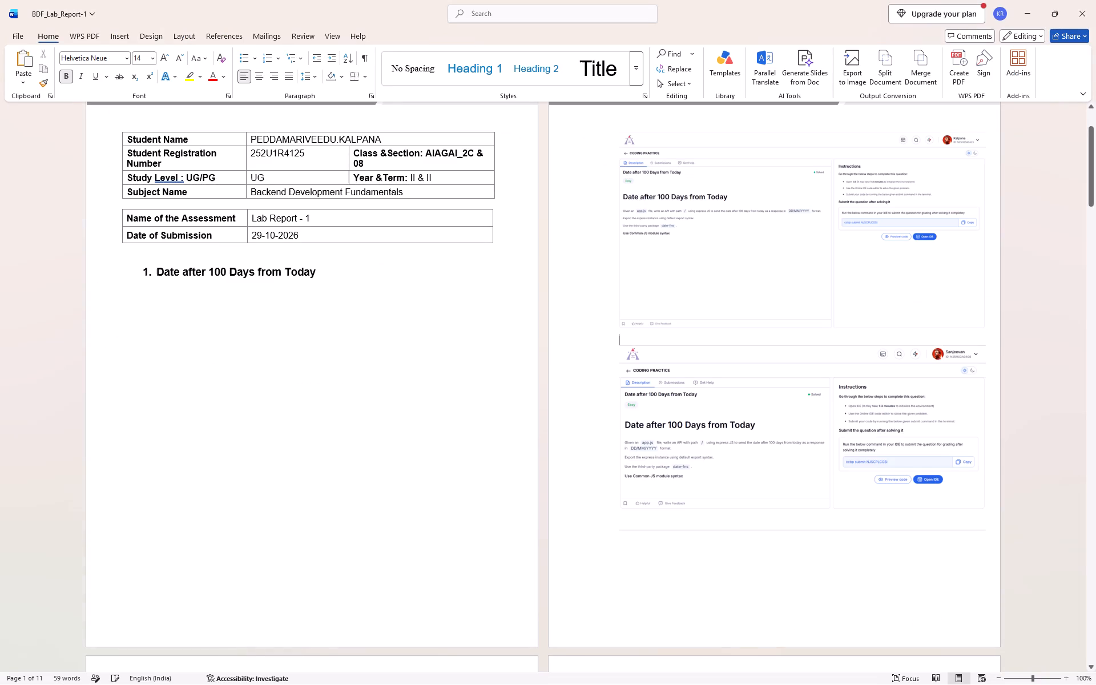
click(816, 422)
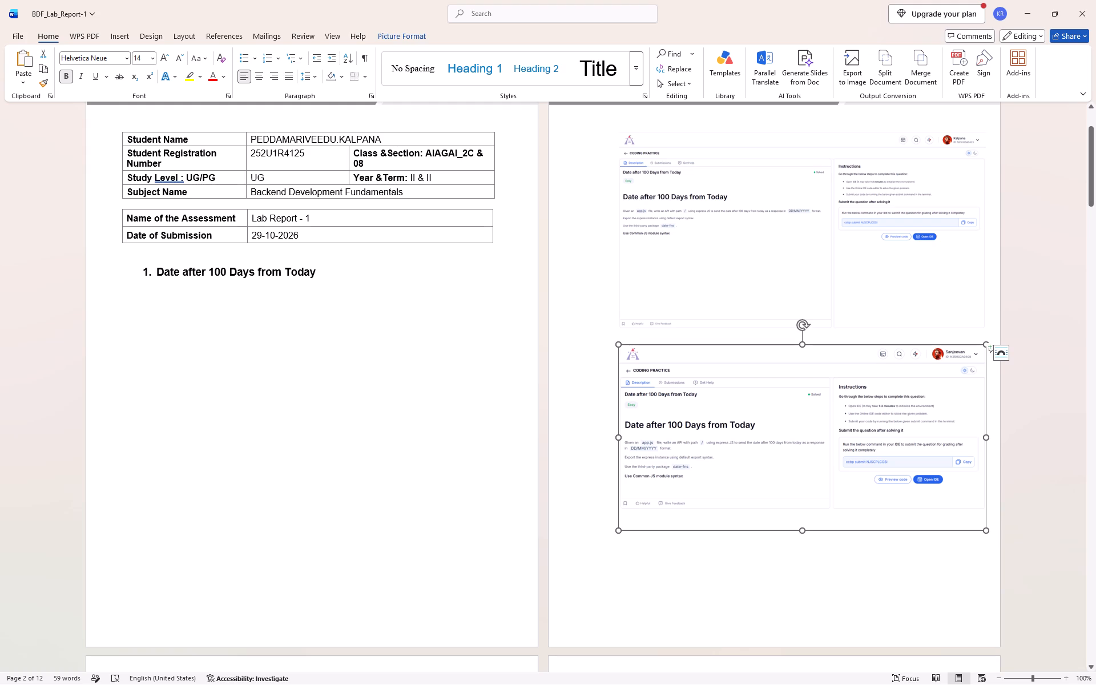
key(Delete)
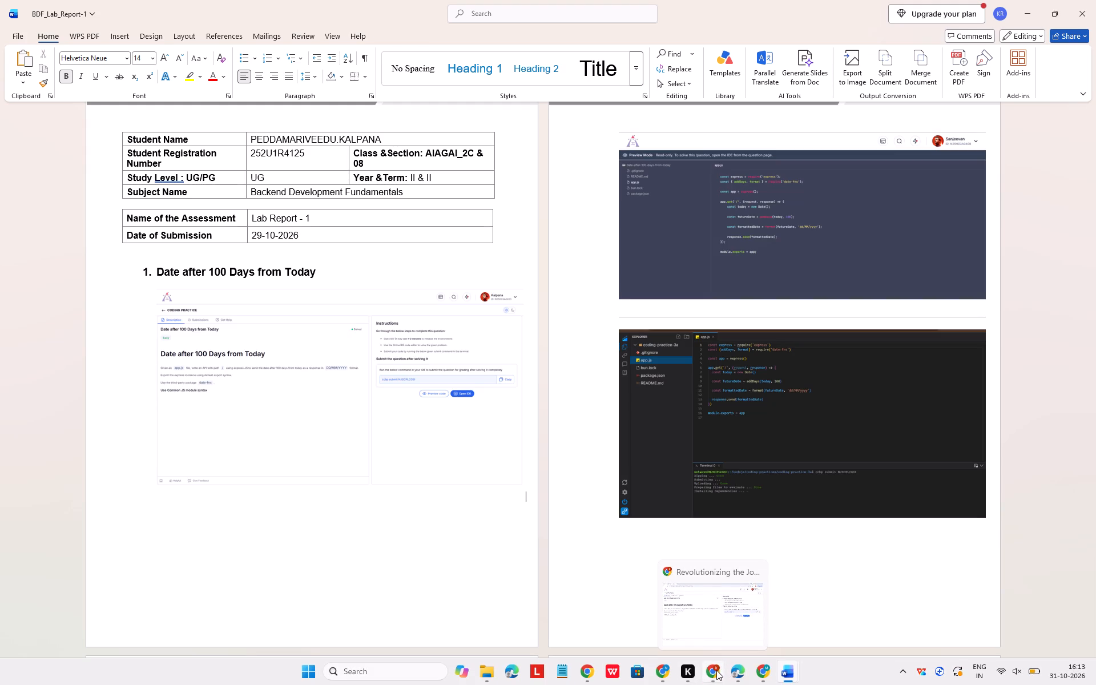
Preview the question's app.js code in Chrome, capture the page, and replace the old code preview picture on the report's page 2 with it.
click(716, 601)
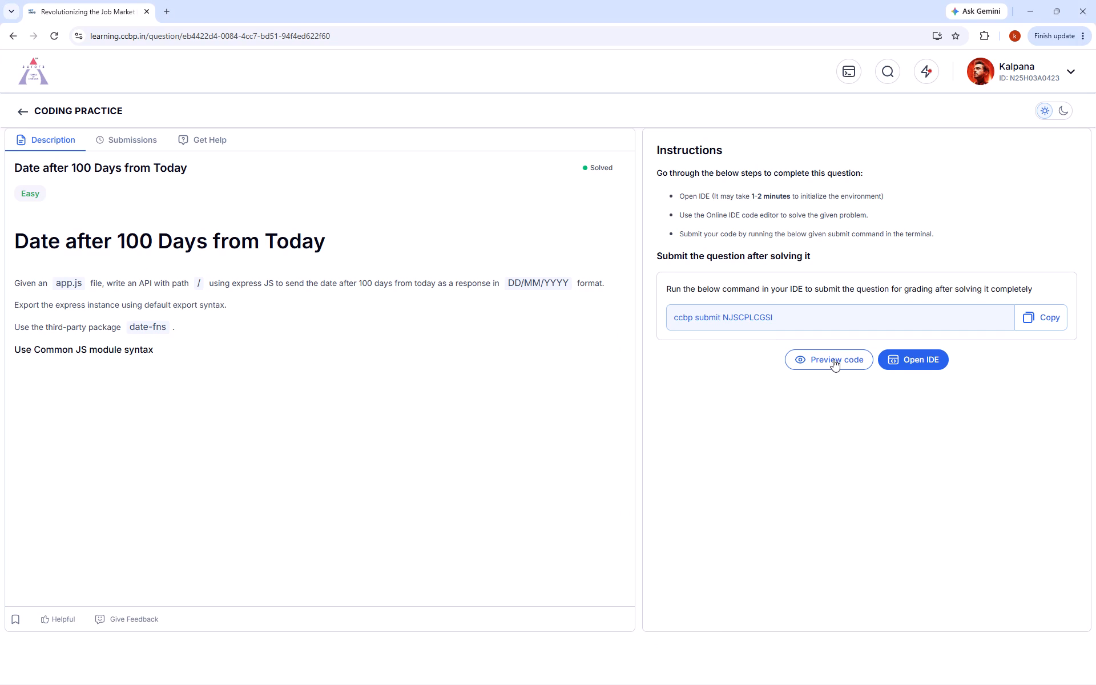
click(832, 358)
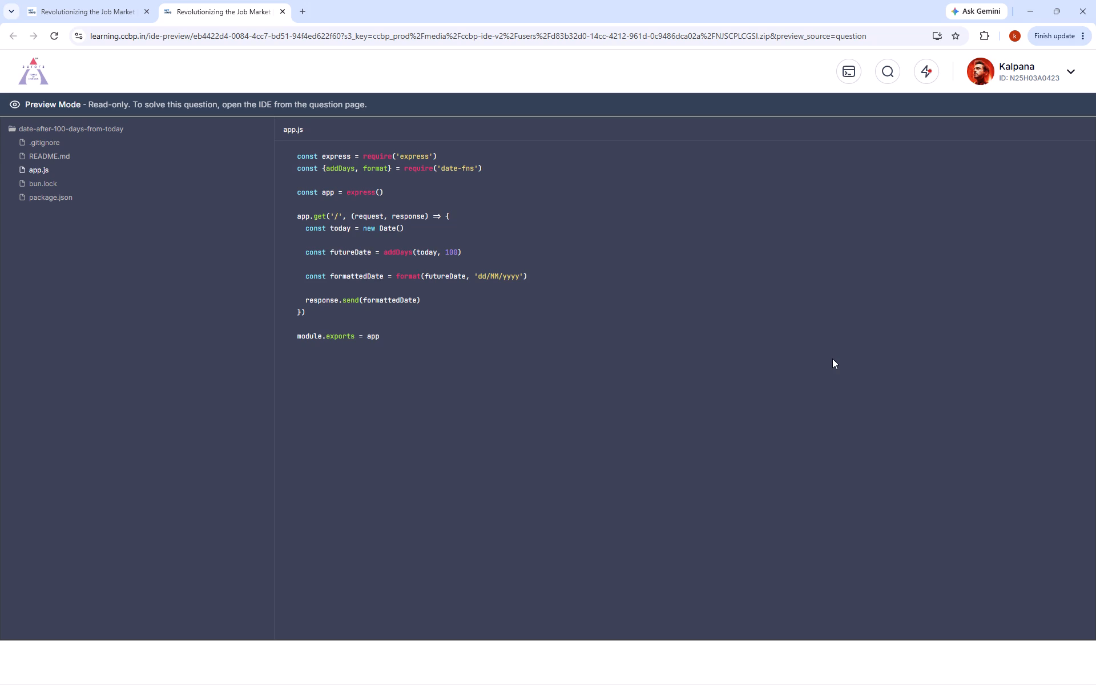
key(shift+super+s)
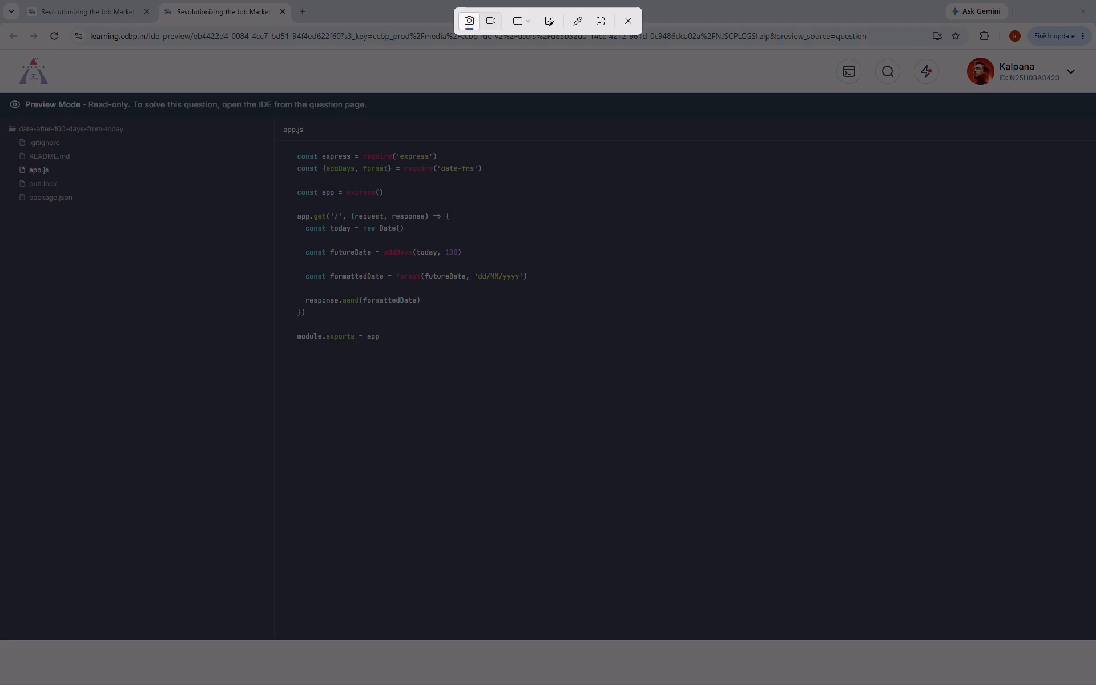
drag(0, 50, 968, 684)
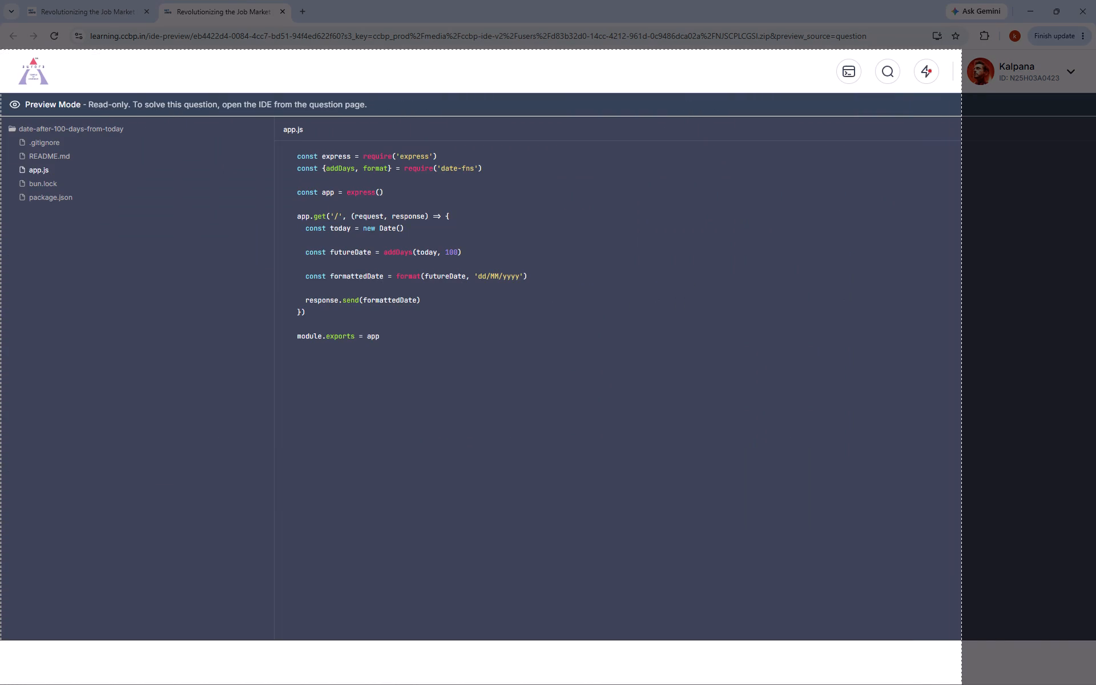
drag(968, 684, 1095, 684)
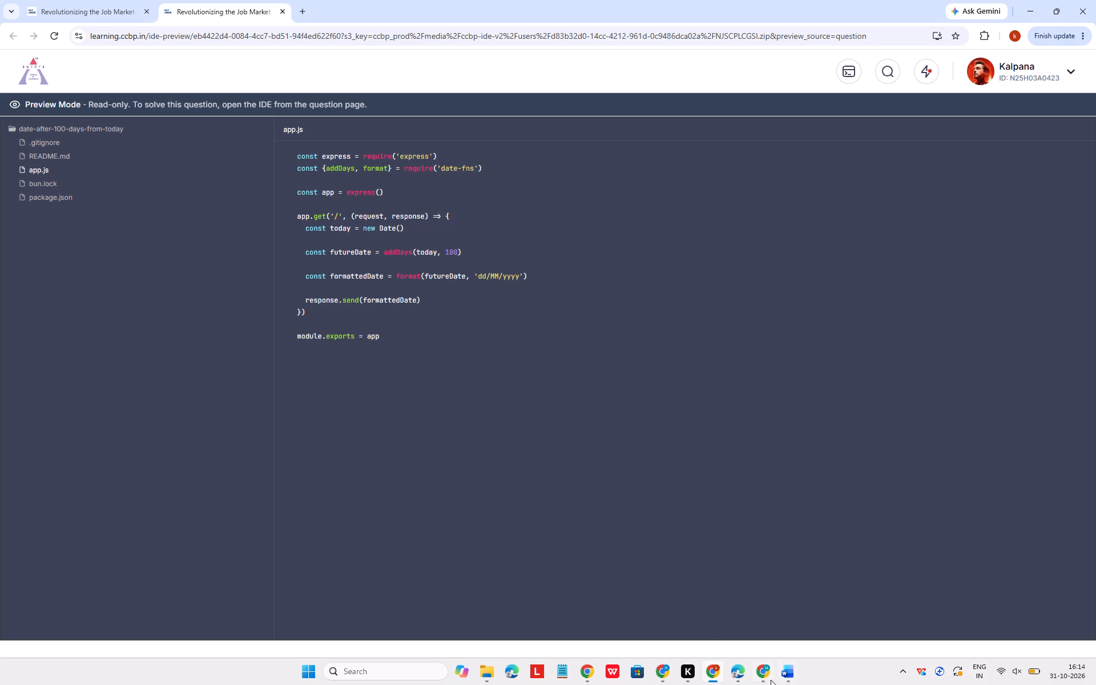
click(1035, 632)
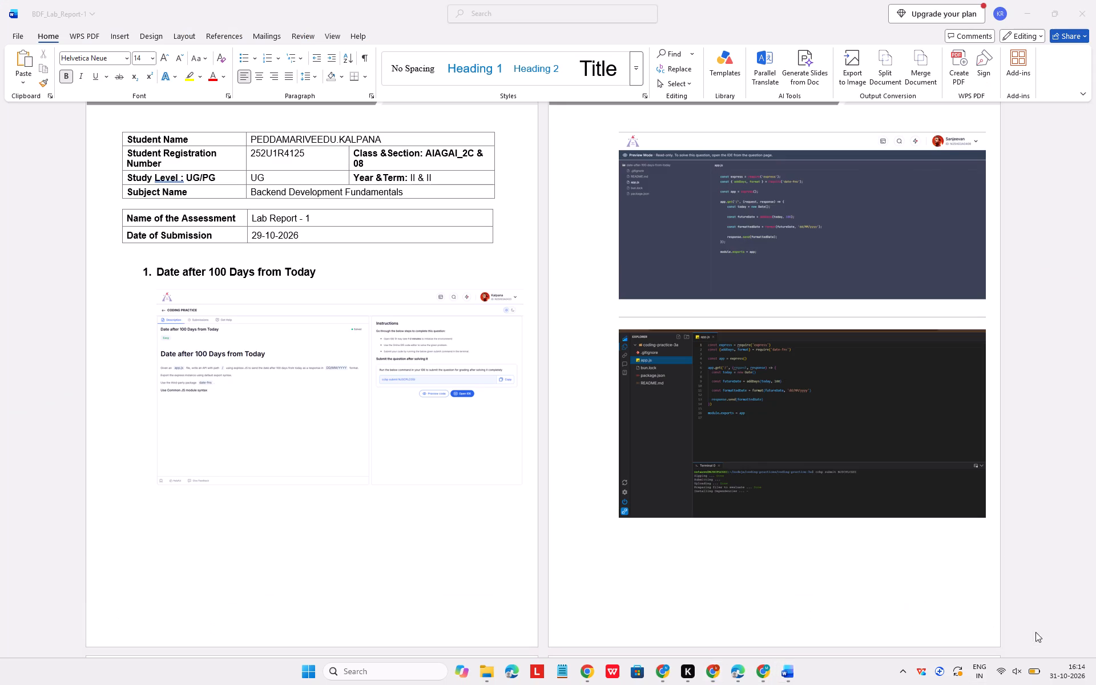
click(804, 225)
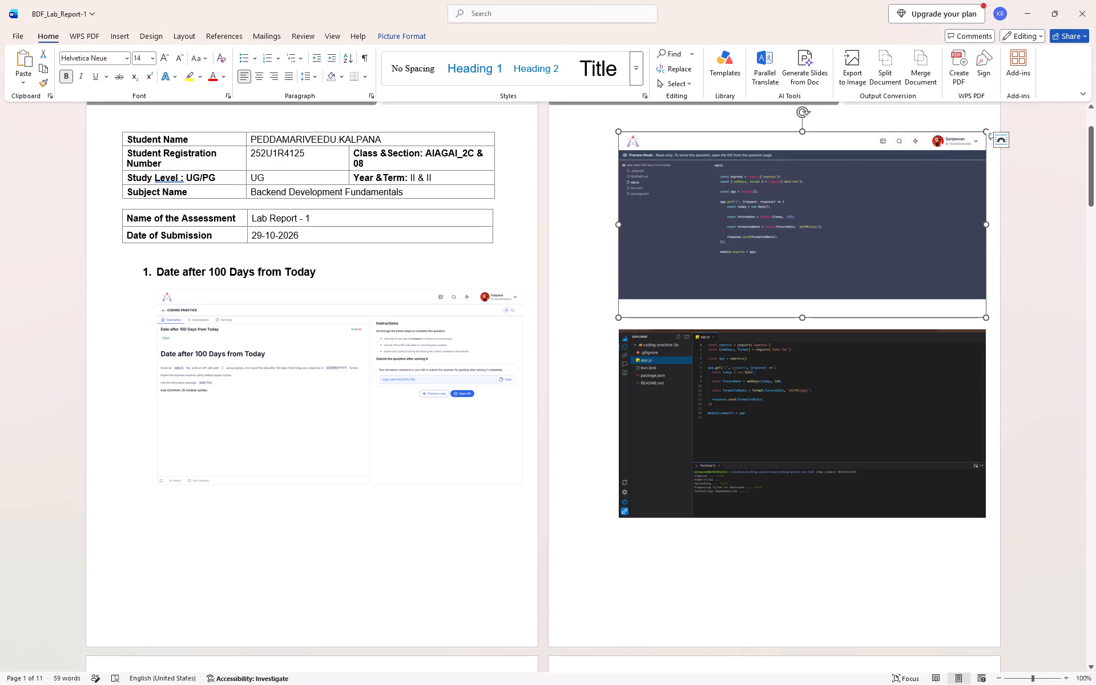
key(ctrl+v)
click(824, 405)
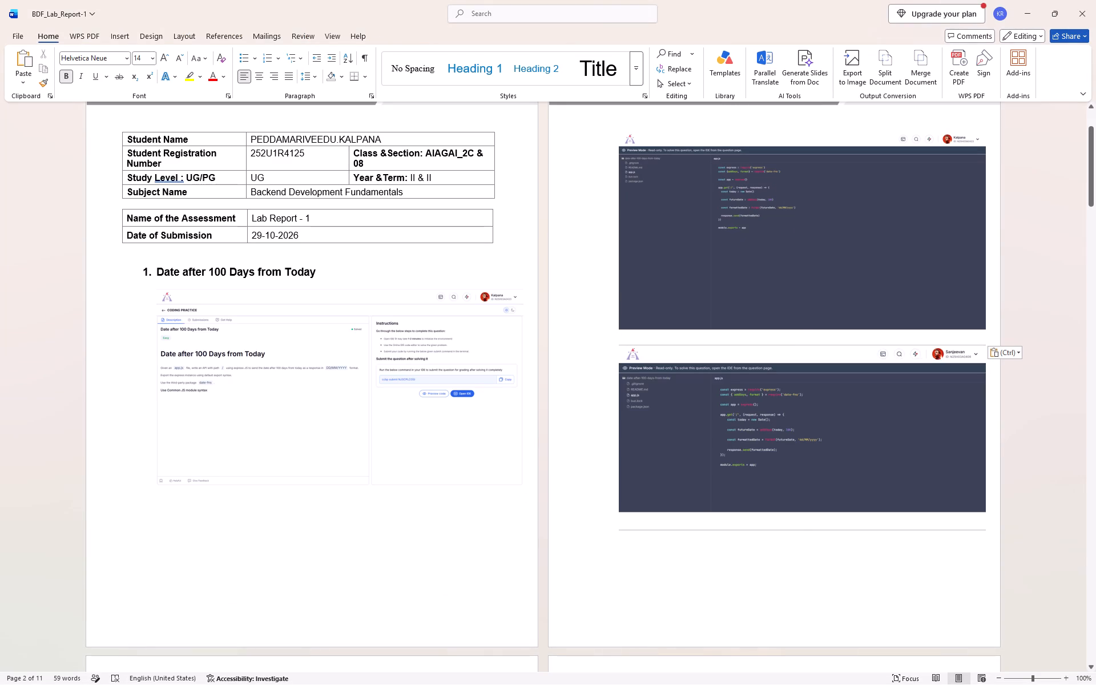
key(Delete)
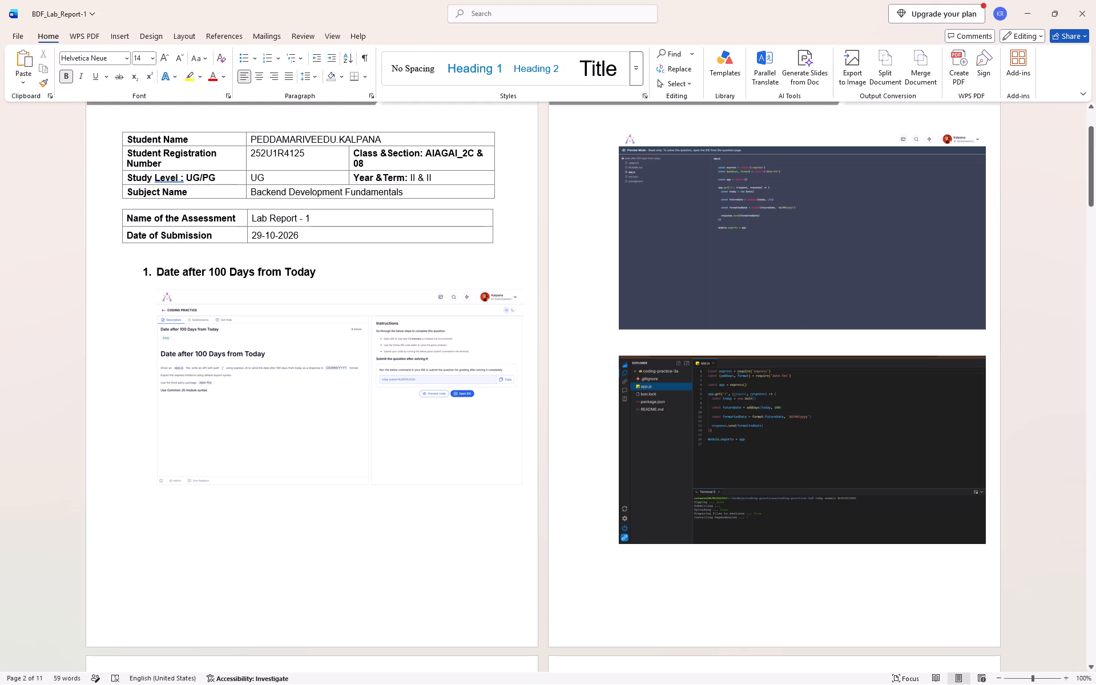
Switch to Chrome, close the code preview tab, and open the question's IDE, ending the session active in another window.
scroll(824, 405, down, 3)
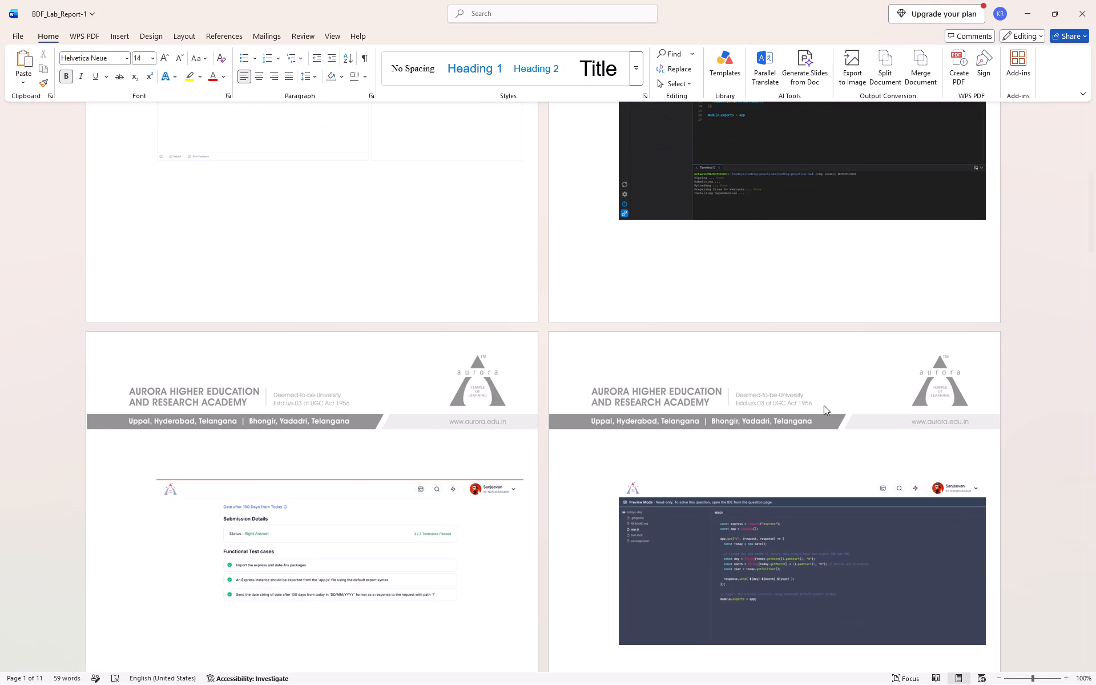
scroll(824, 405, down, 2)
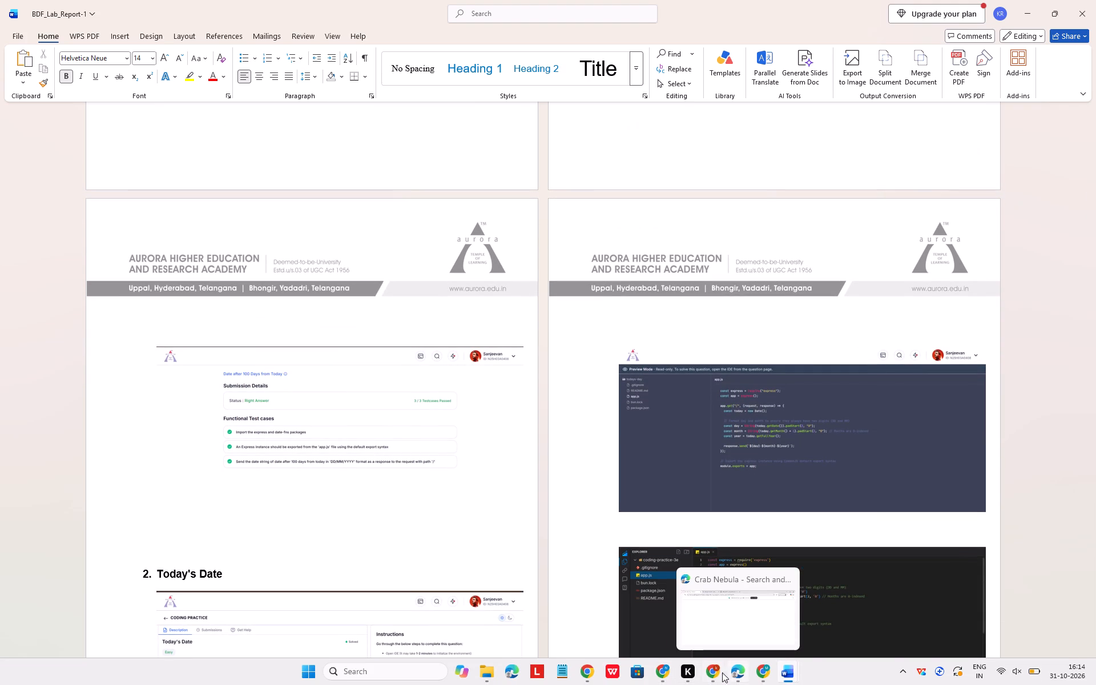
click(702, 594)
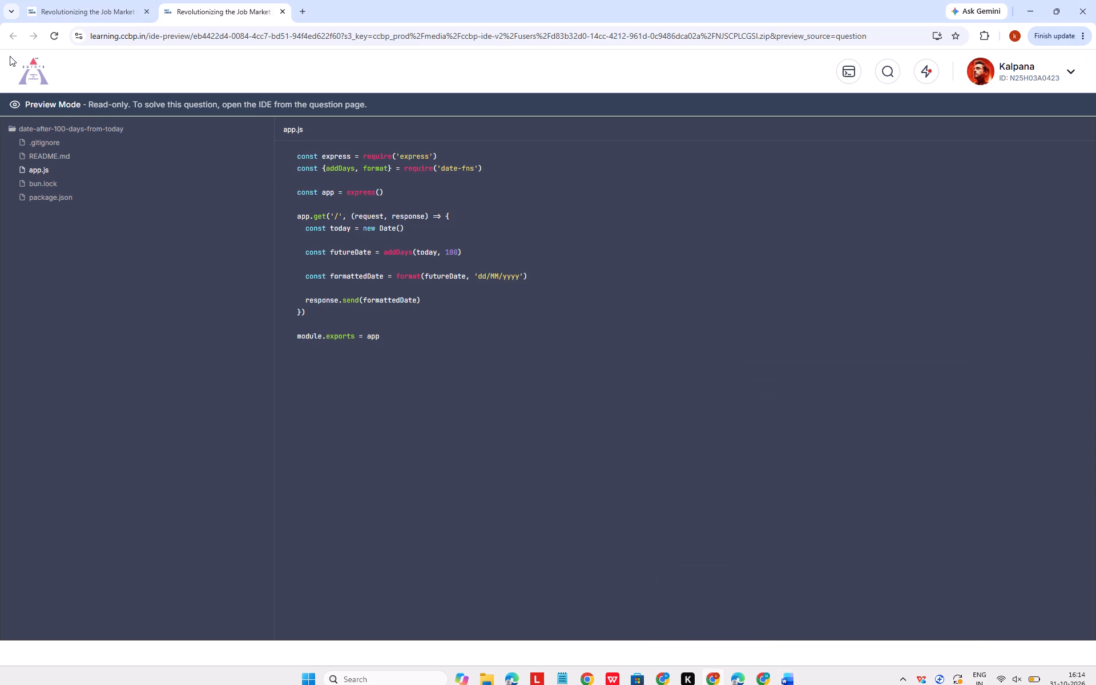
click(281, 10)
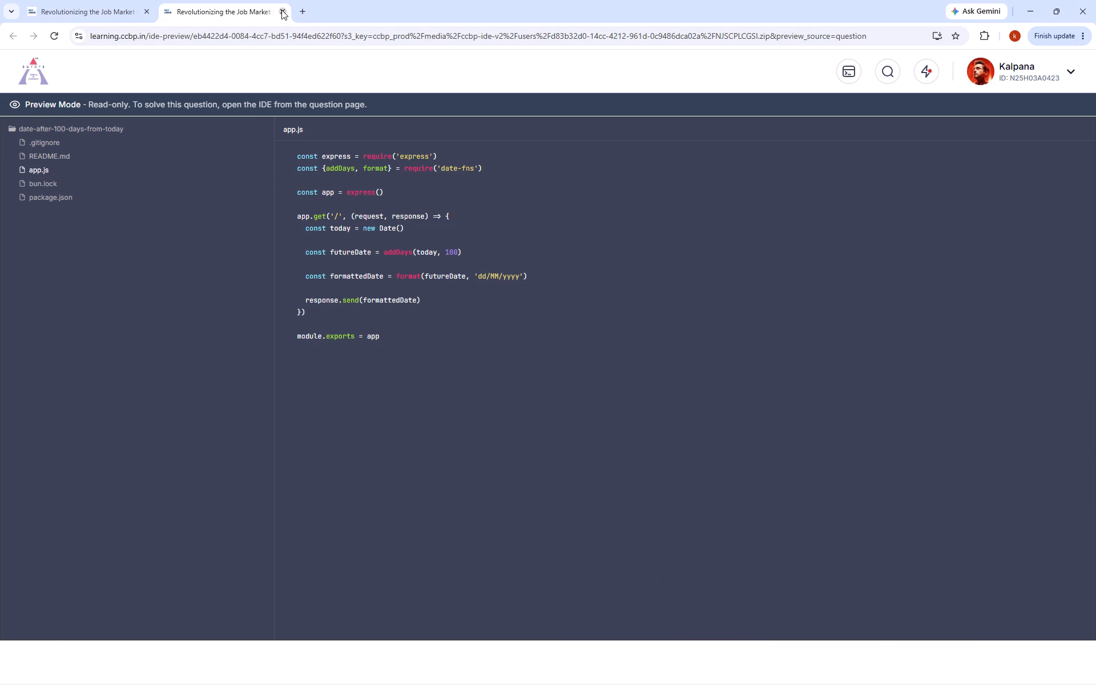
click(924, 358)
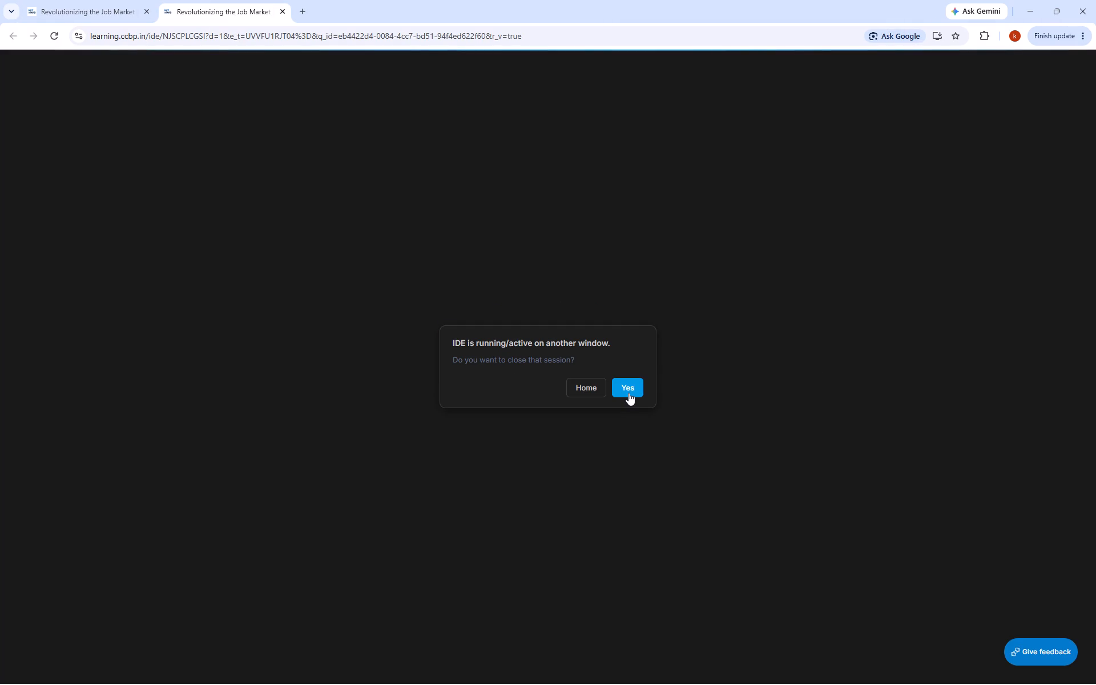
click(628, 393)
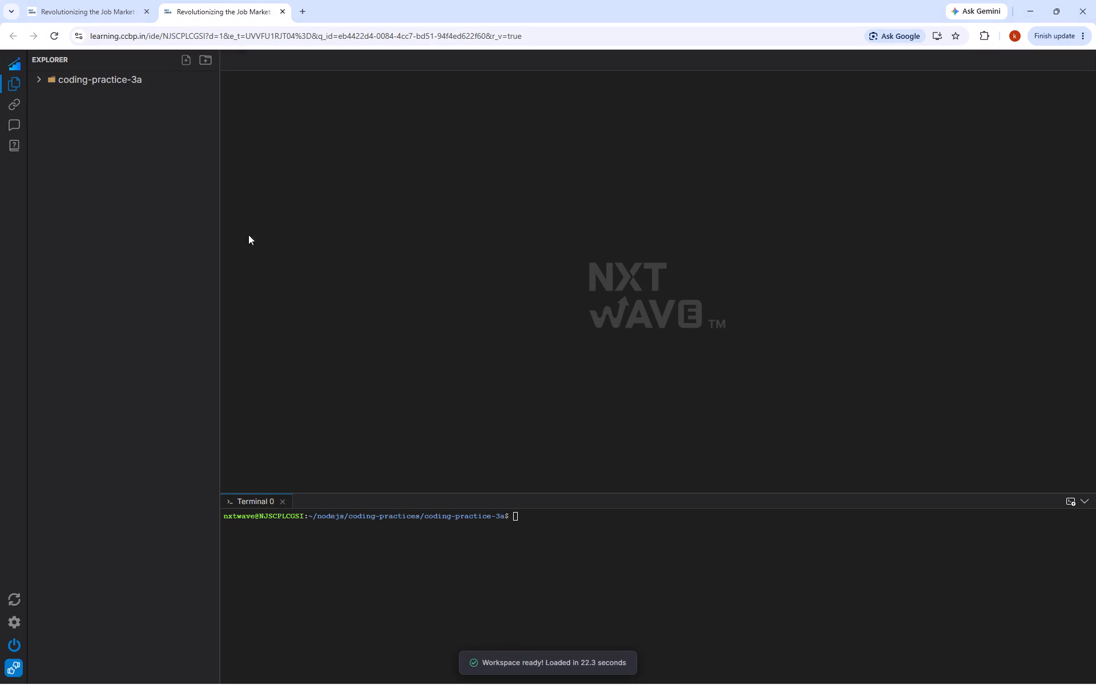
Copy the question's submit command, ccbp submit NJSCPLCGSI, and run it in the IDE terminal.
click(88, 10)
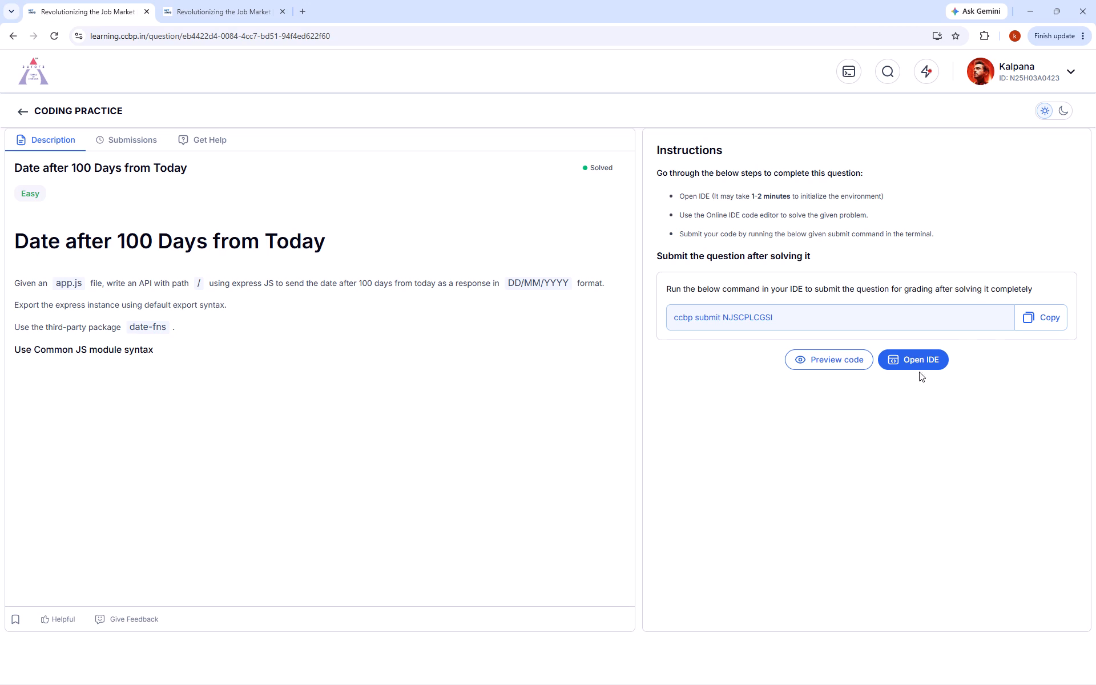
click(1034, 317)
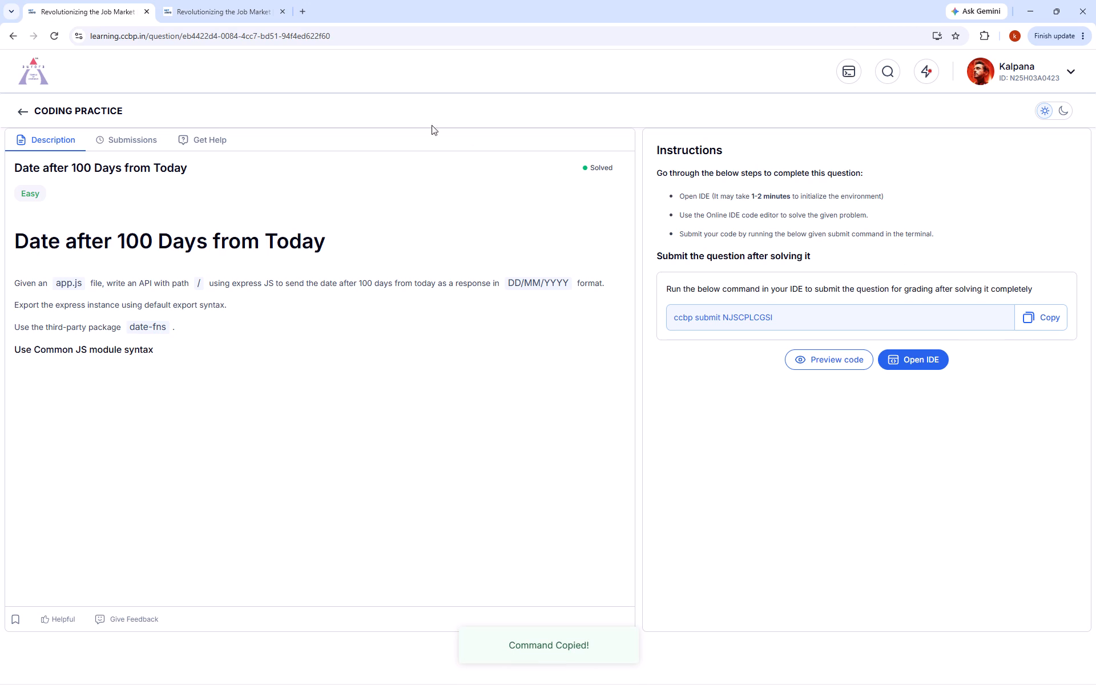
click(152, 2)
click(183, 2)
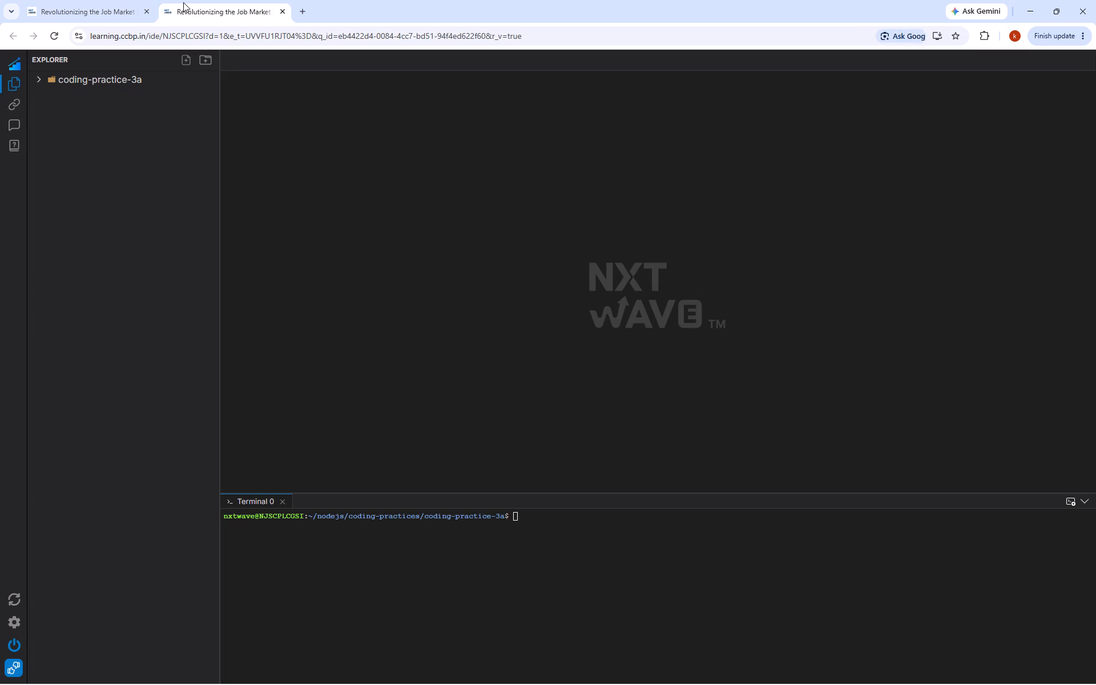
key(ctrl+shift+v)
click(529, 523)
key(ctrl+shift+v)
key(Return)
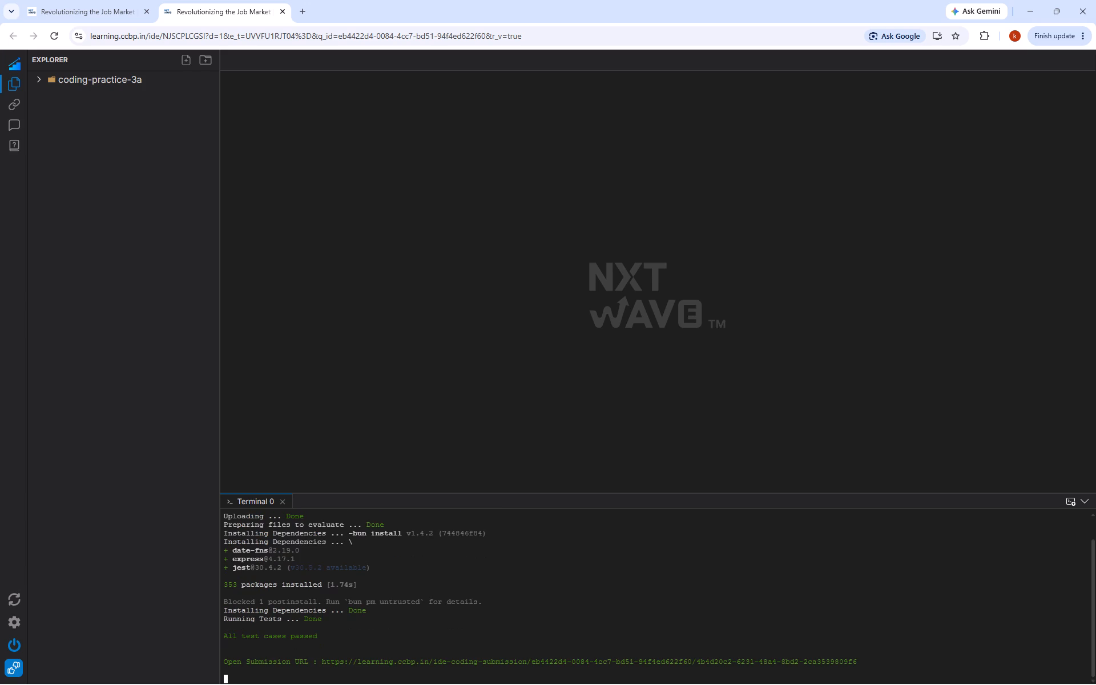
Capture the results page from the terminal's submission URL and use it in Word to replace the old Submission Details picture on page 3.
click(644, 666)
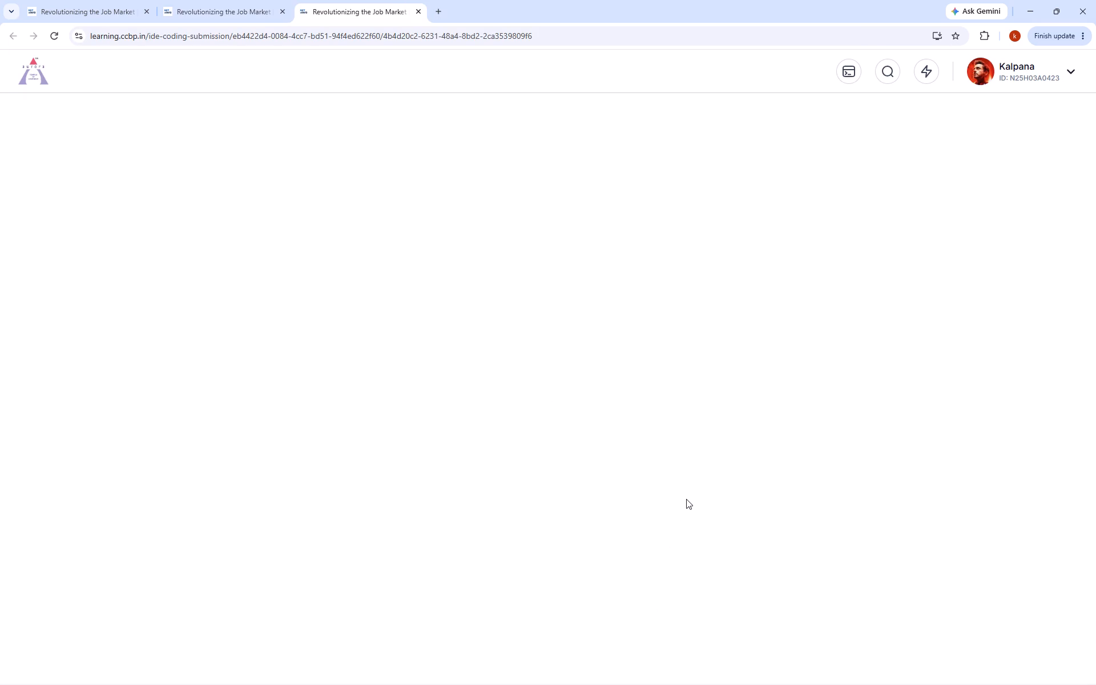
key(shift+super+s)
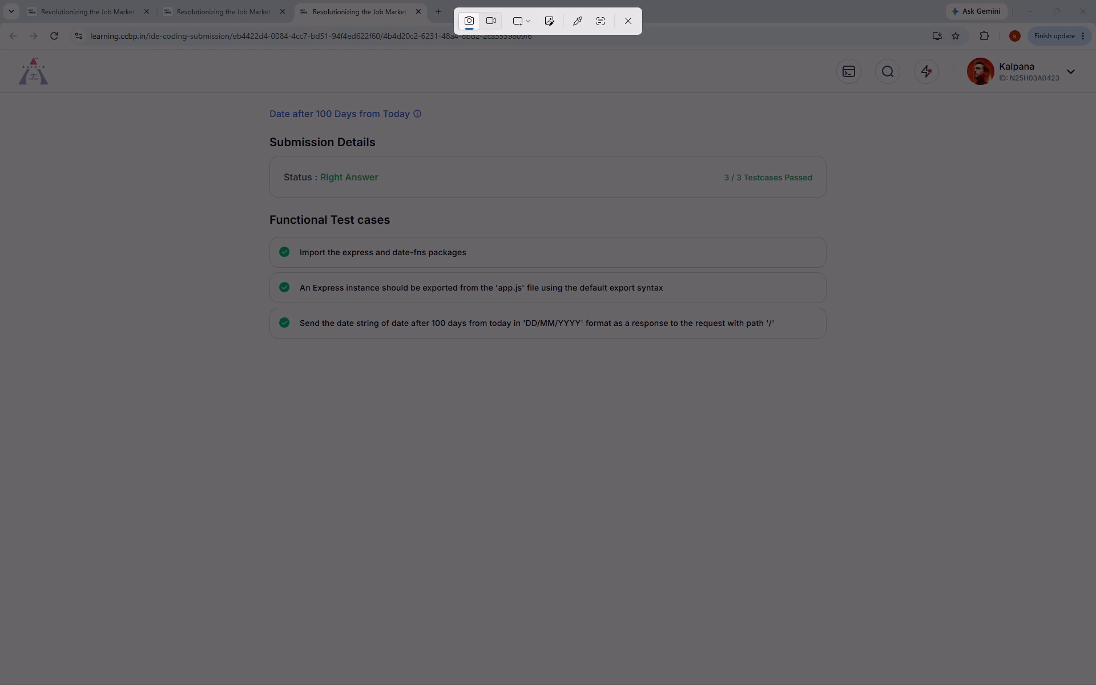
drag(1, 45, 1095, 558)
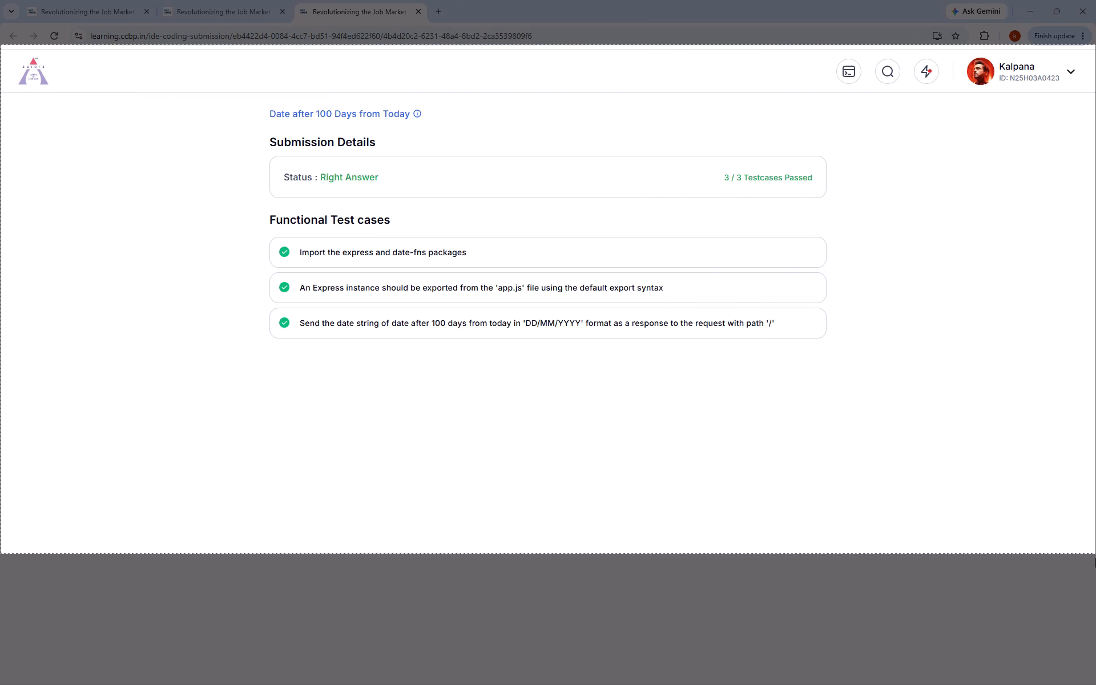
drag(1095, 558, 1095, 684)
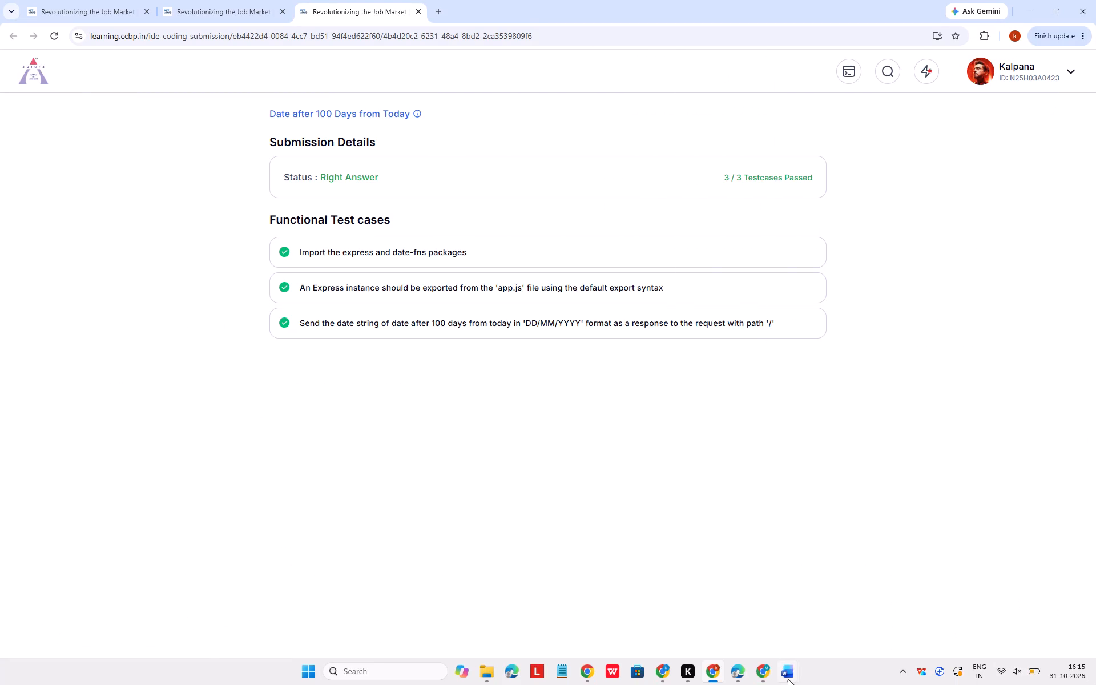
click(1026, 633)
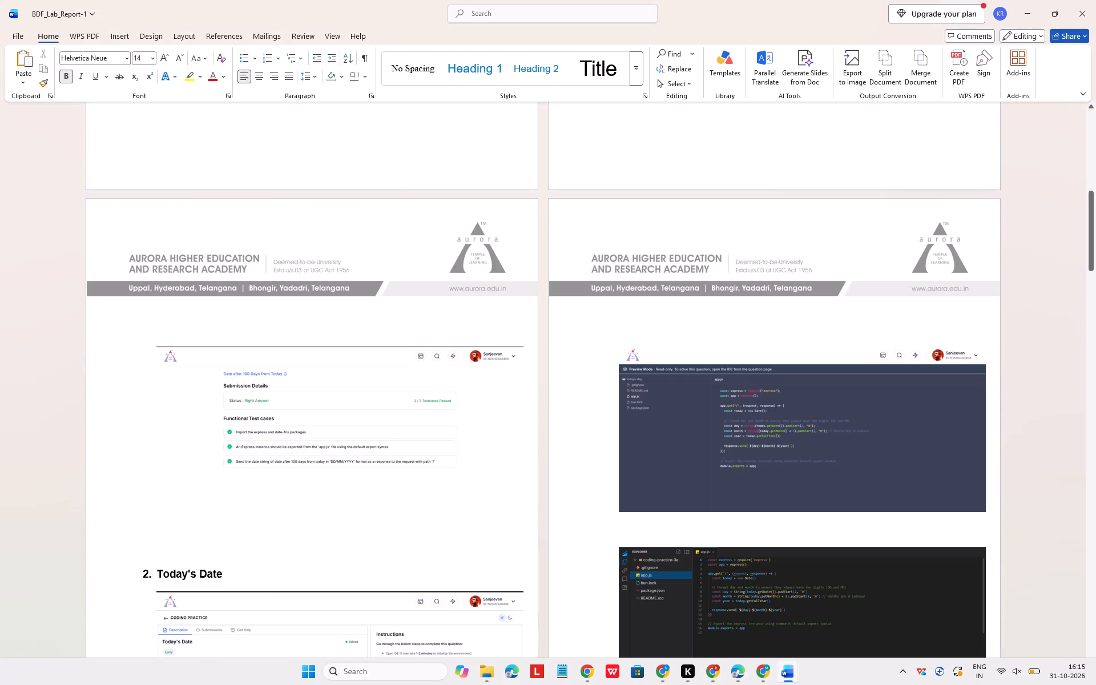
click(460, 454)
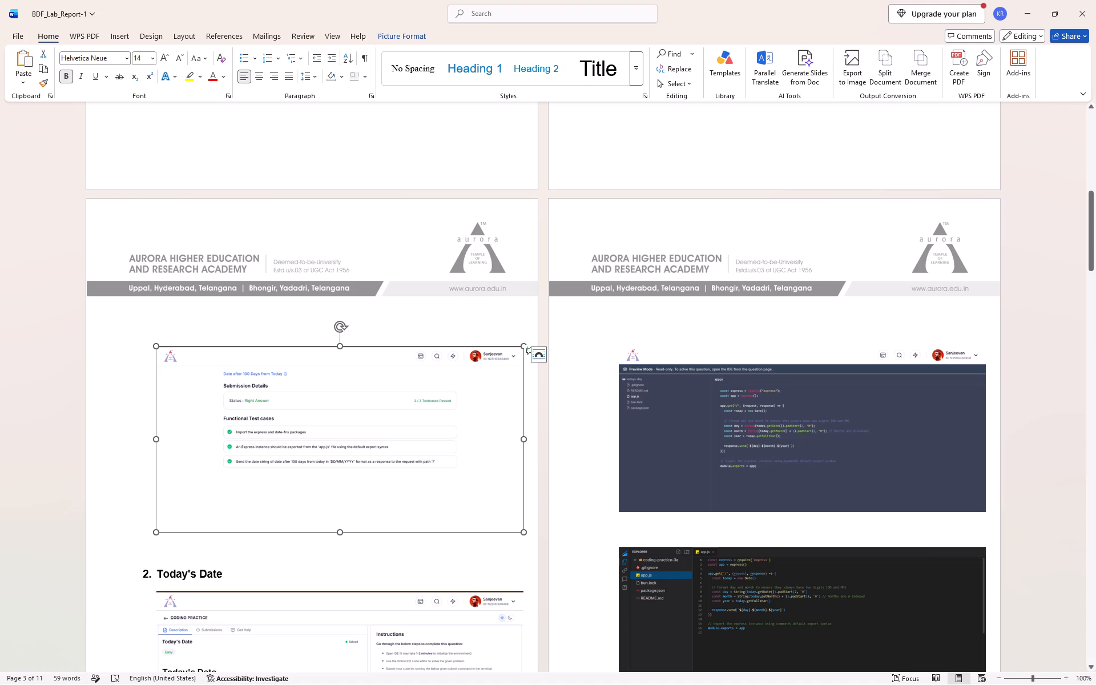
key(ctrl+v)
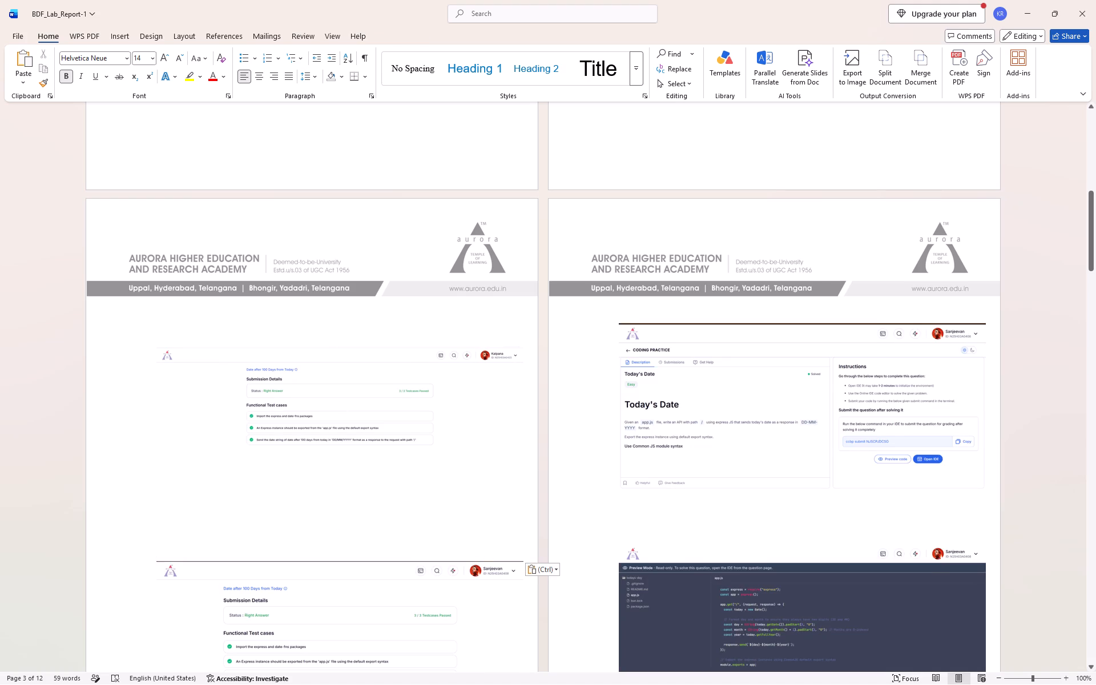
scroll(449, 510, down, 1)
click(406, 543)
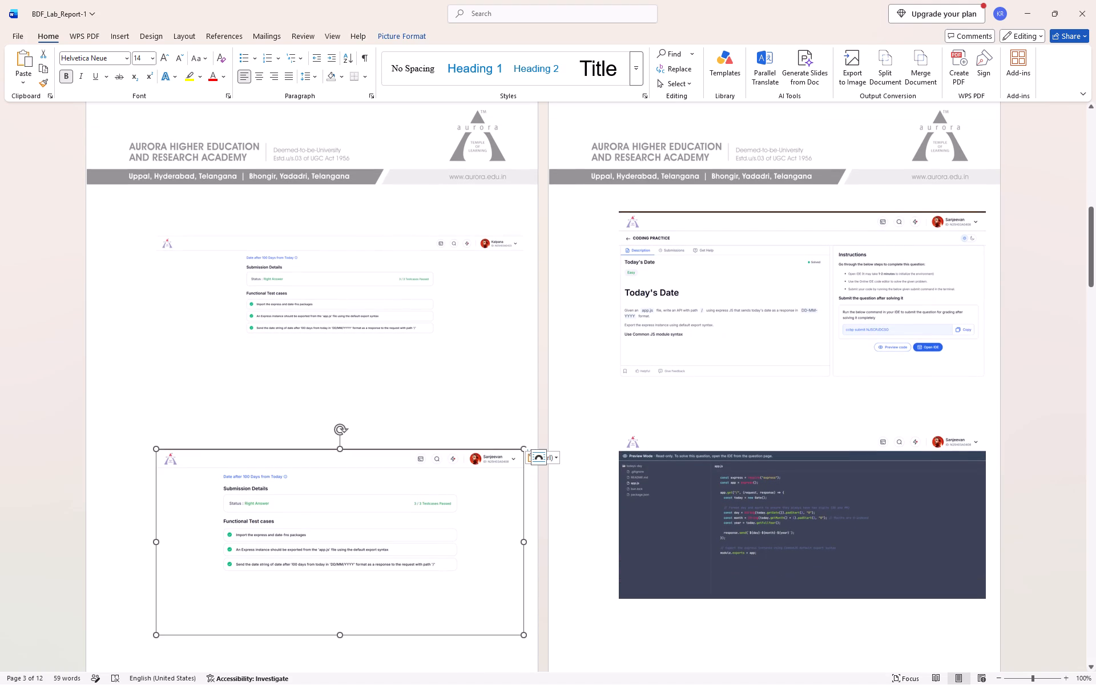
key(Delete)
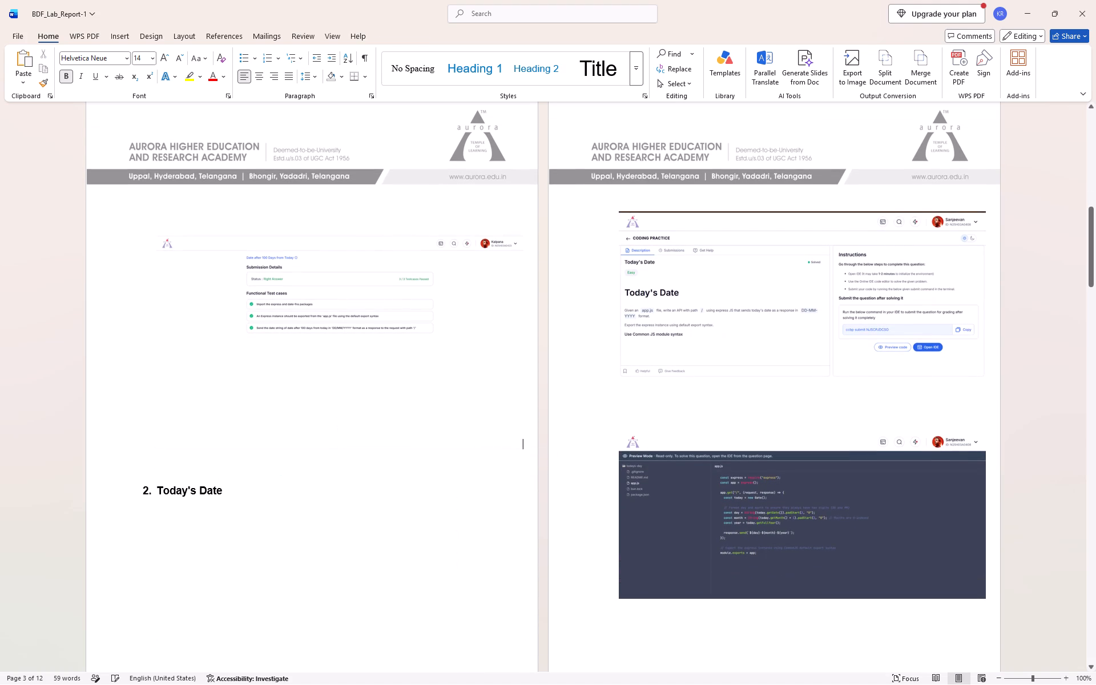
Back in Chrome, close the submission and IDE tabs and open the Today's Date question from the Coding Practice list.
scroll(406, 543, down, 1)
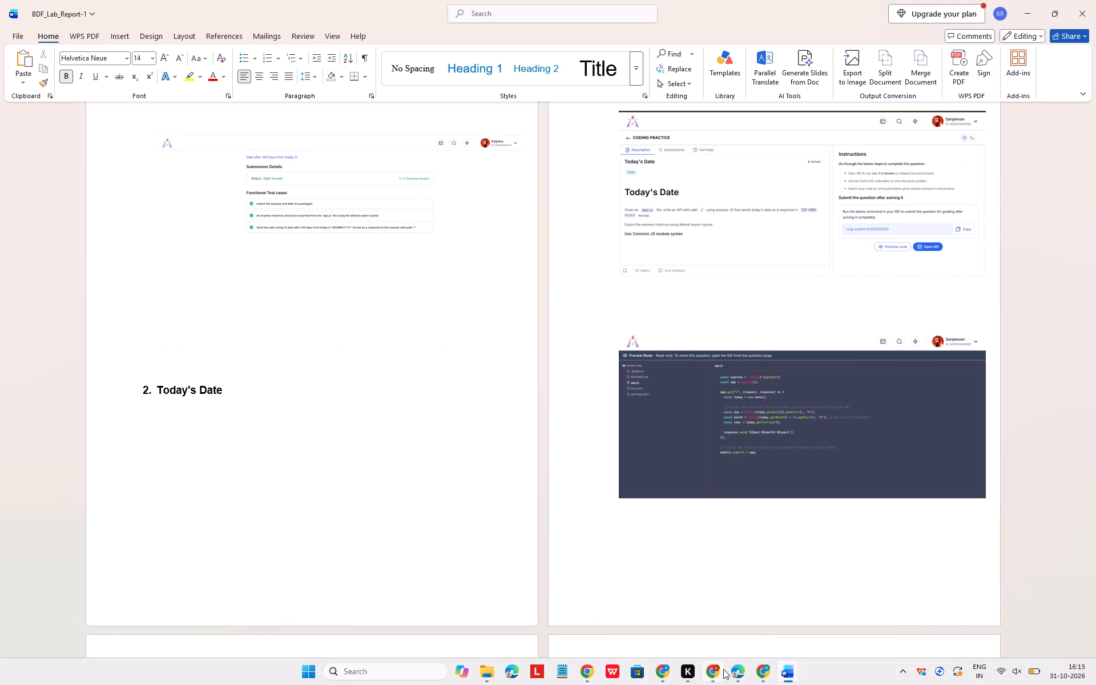
click(706, 616)
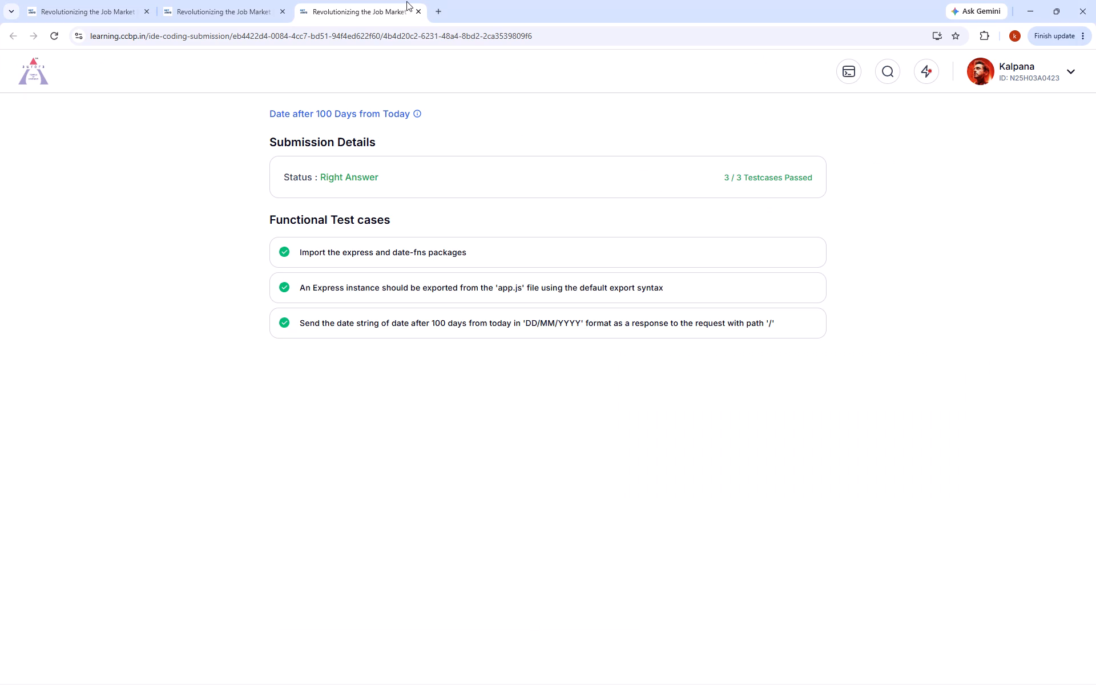
click(417, 13)
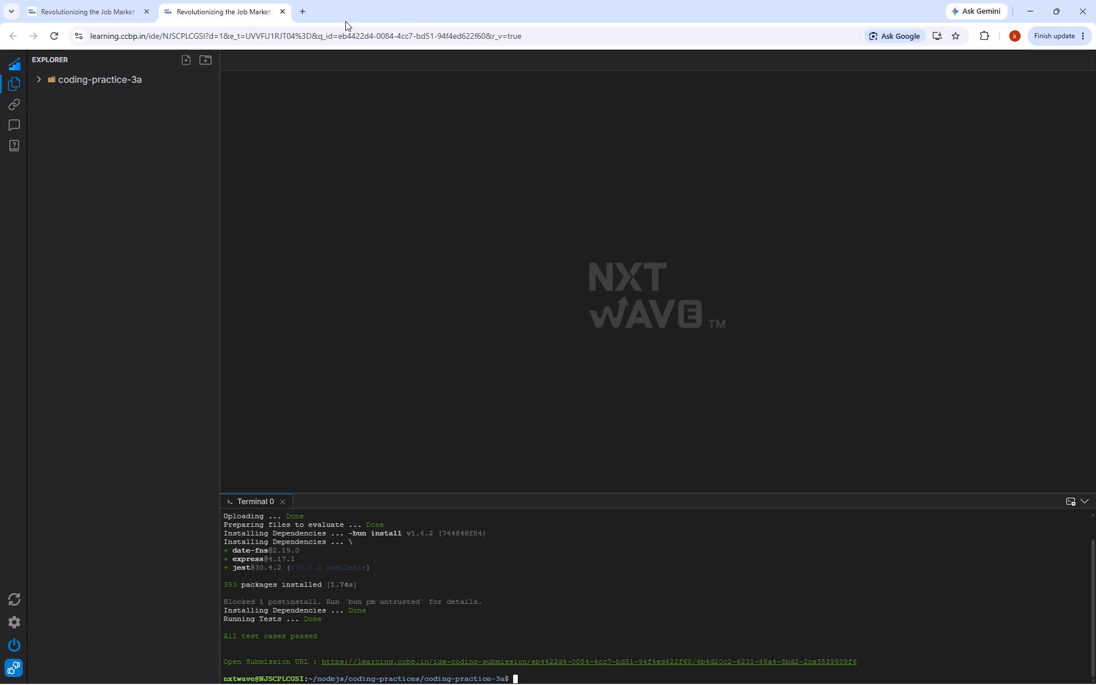
click(282, 13)
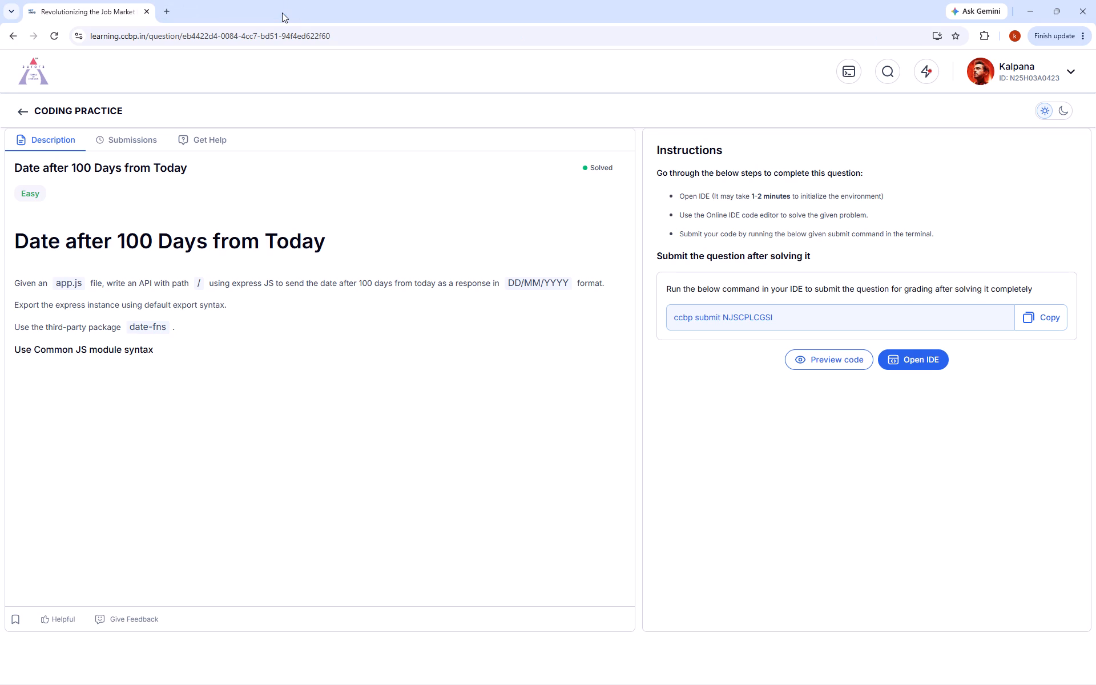
click(19, 112)
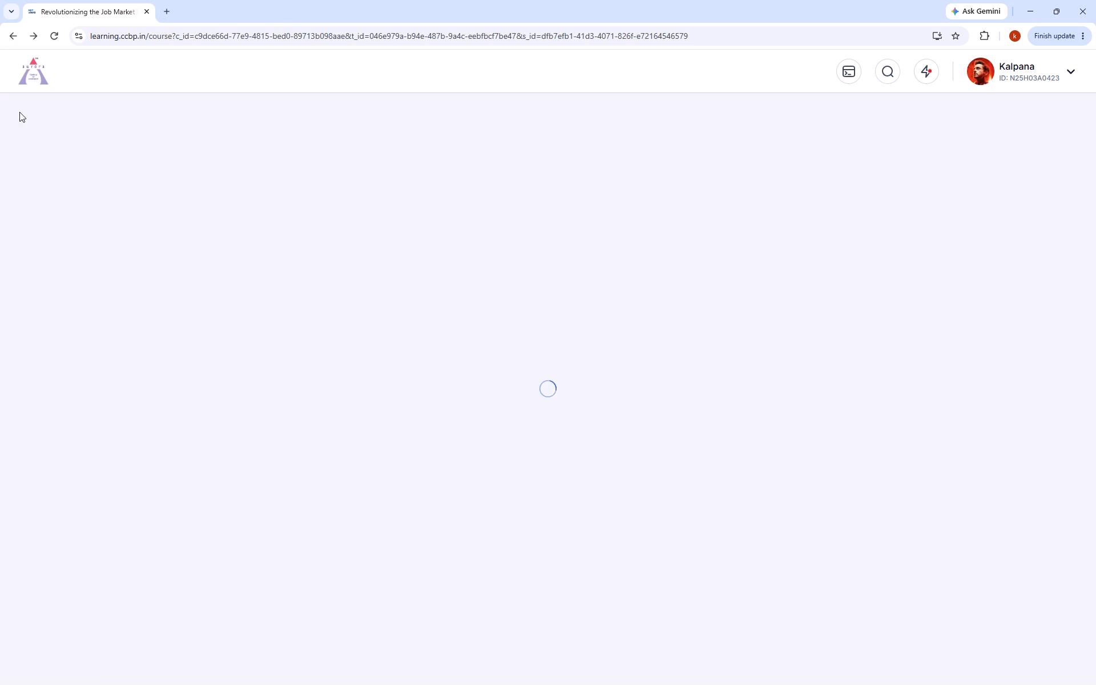
click(1058, 265)
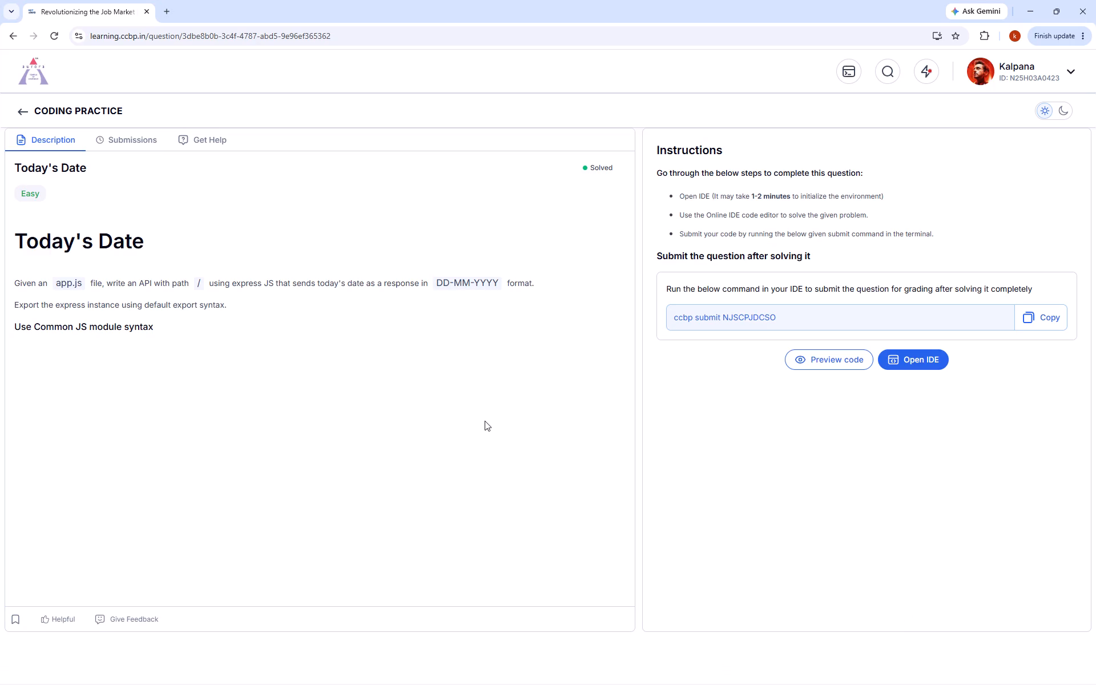
Capture the full Today's Date question page and use it in the Word report to replace the old question picture on page 4.
key(shift+super+s)
drag(5, 48, 1095, 684)
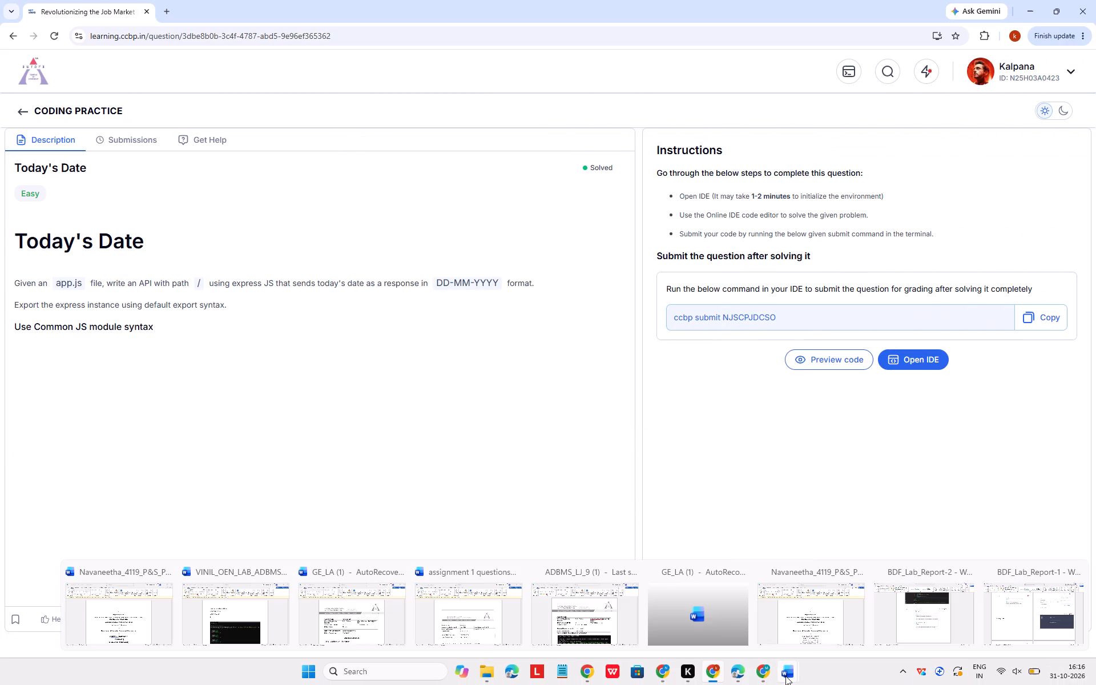
click(1052, 632)
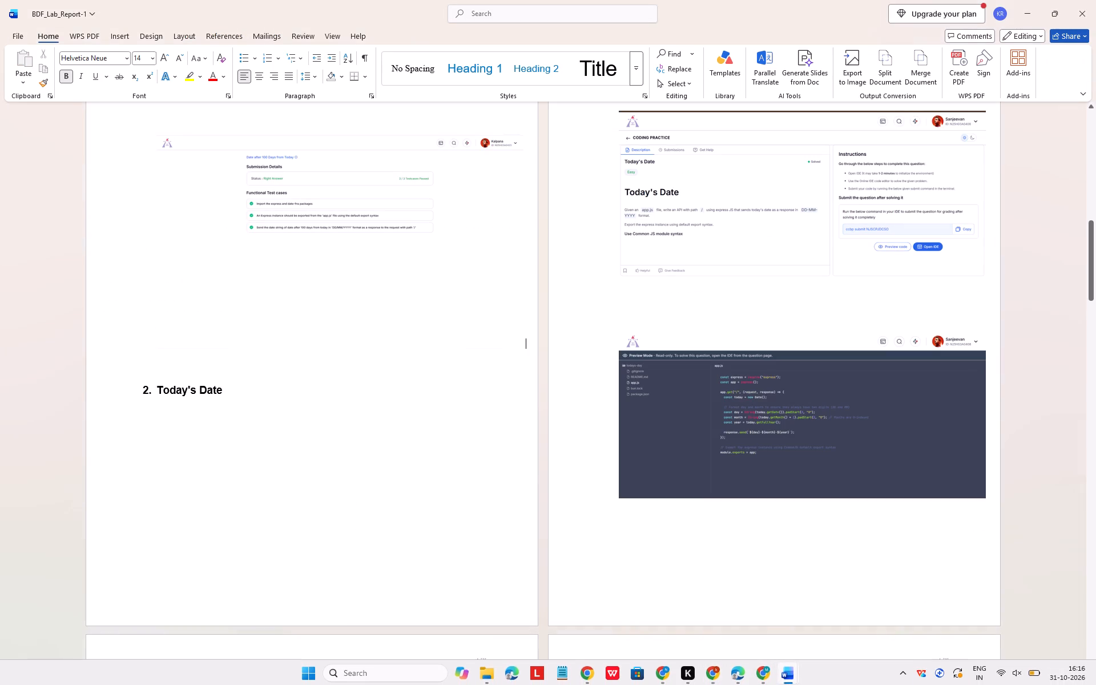
scroll(729, 428, up, 1)
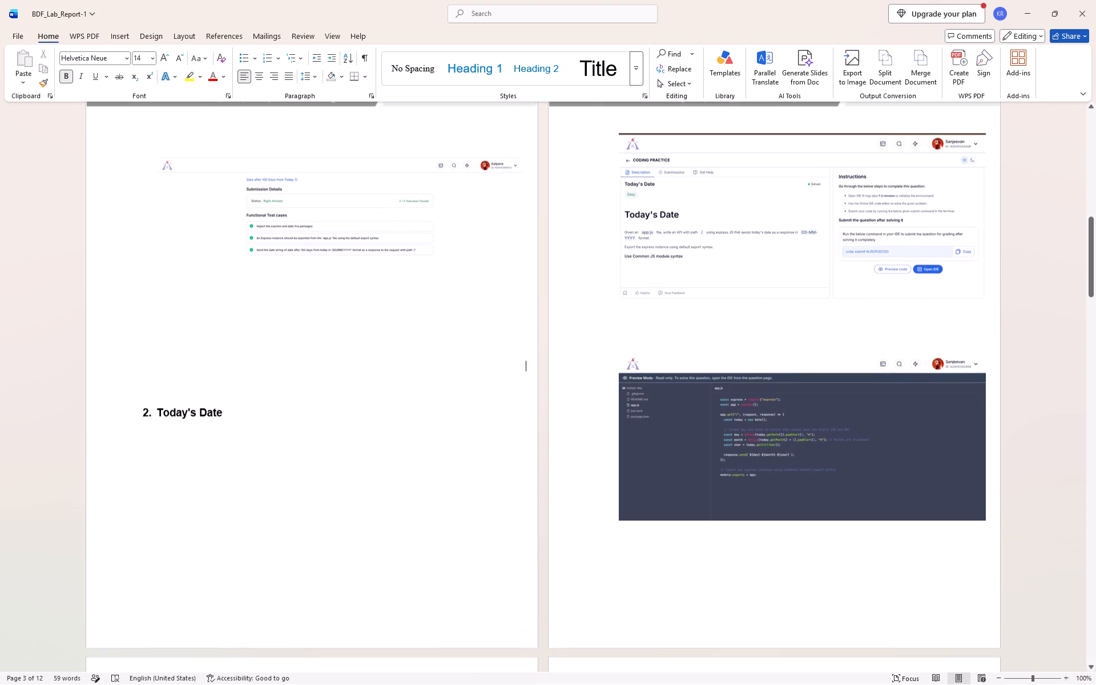
scroll(729, 428, up, 1)
click(764, 263)
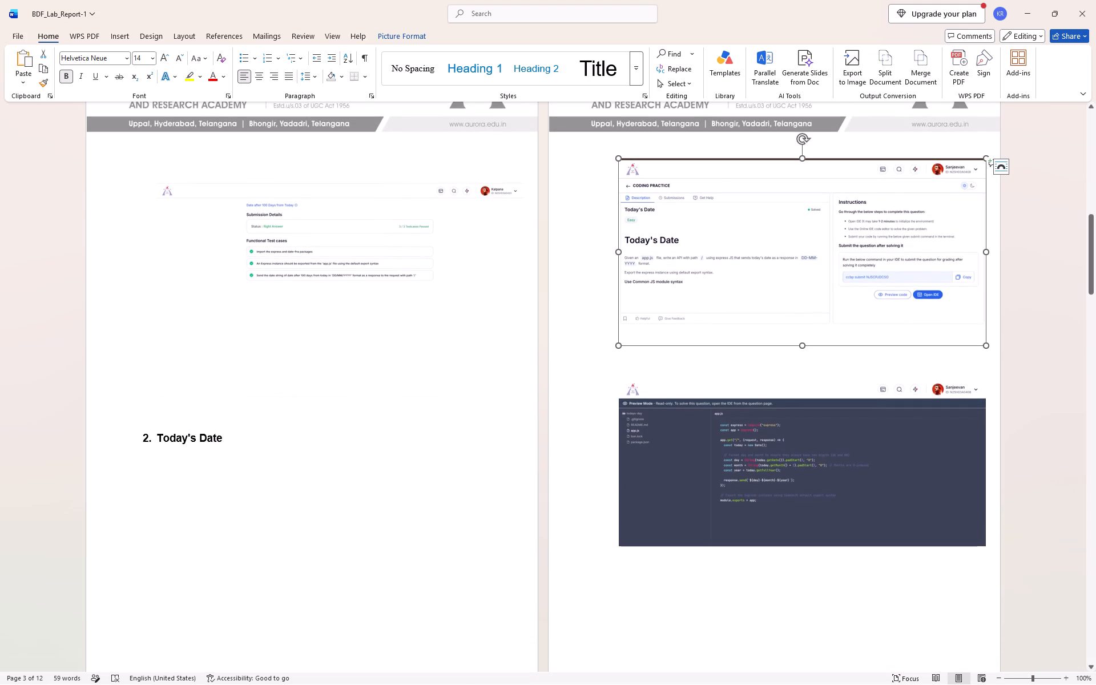
key(ctrl+v)
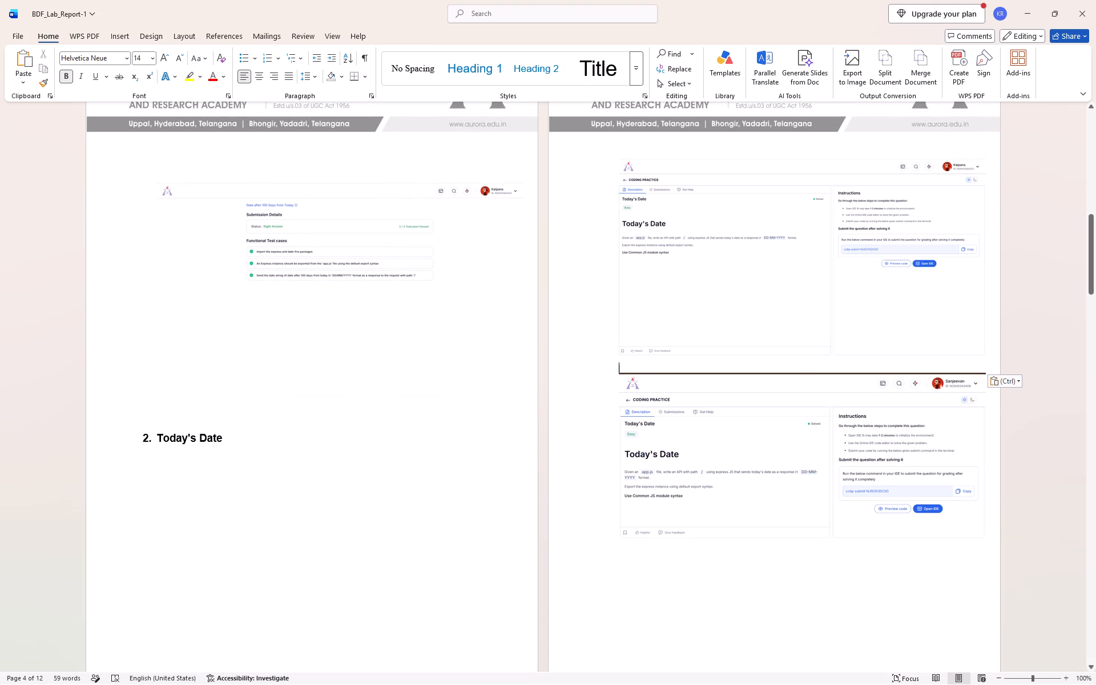
click(799, 475)
key(Delete)
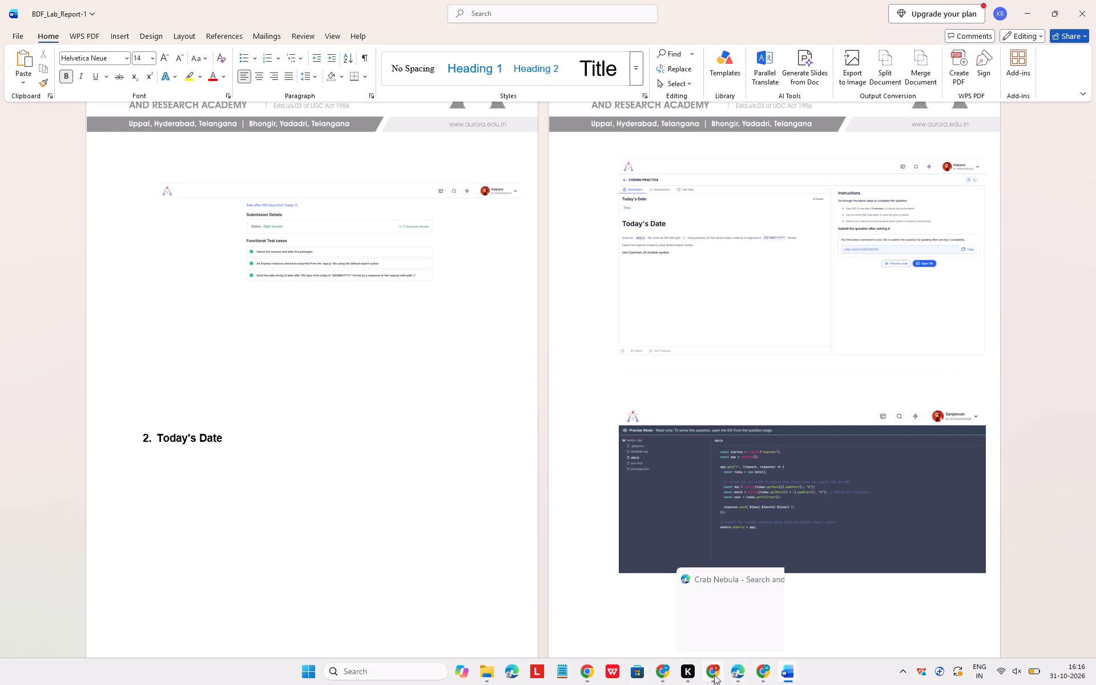
Switch to Chrome, open the code preview of the Today's Date question and capture the full preview page with app.js.
click(707, 591)
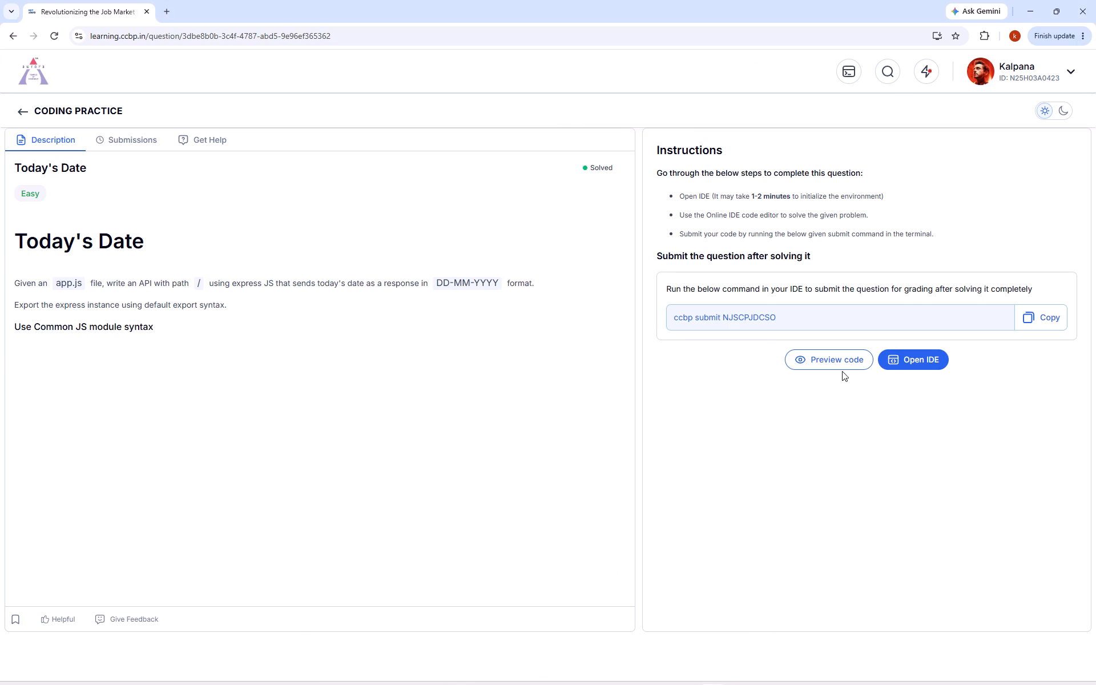
click(835, 362)
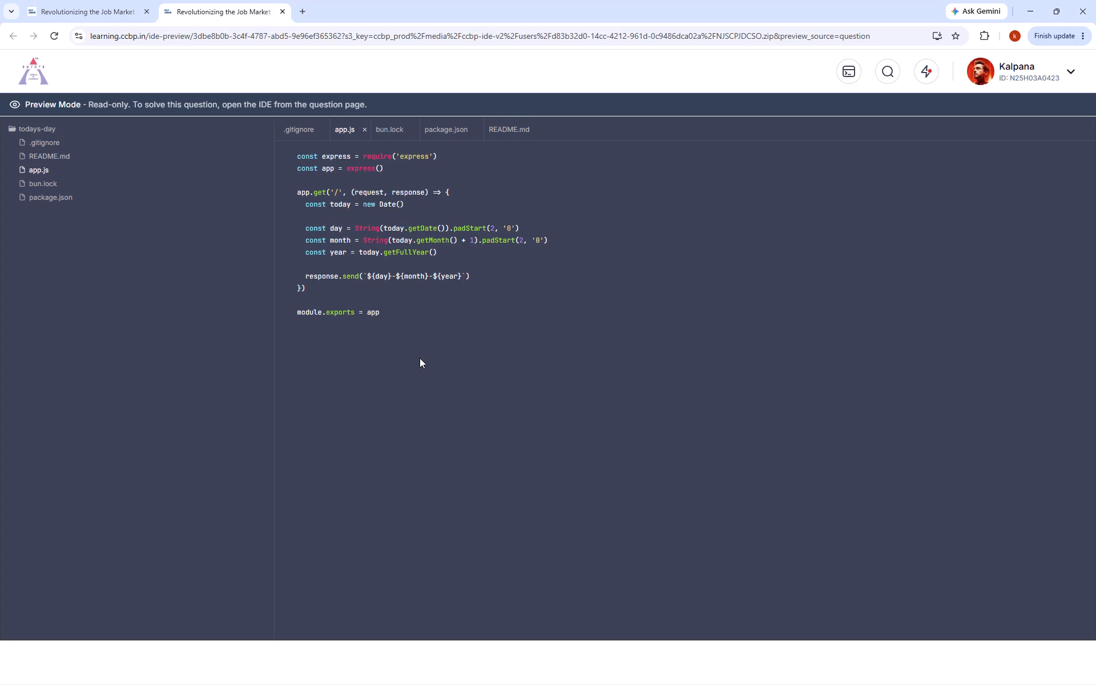
key(shift+super+s)
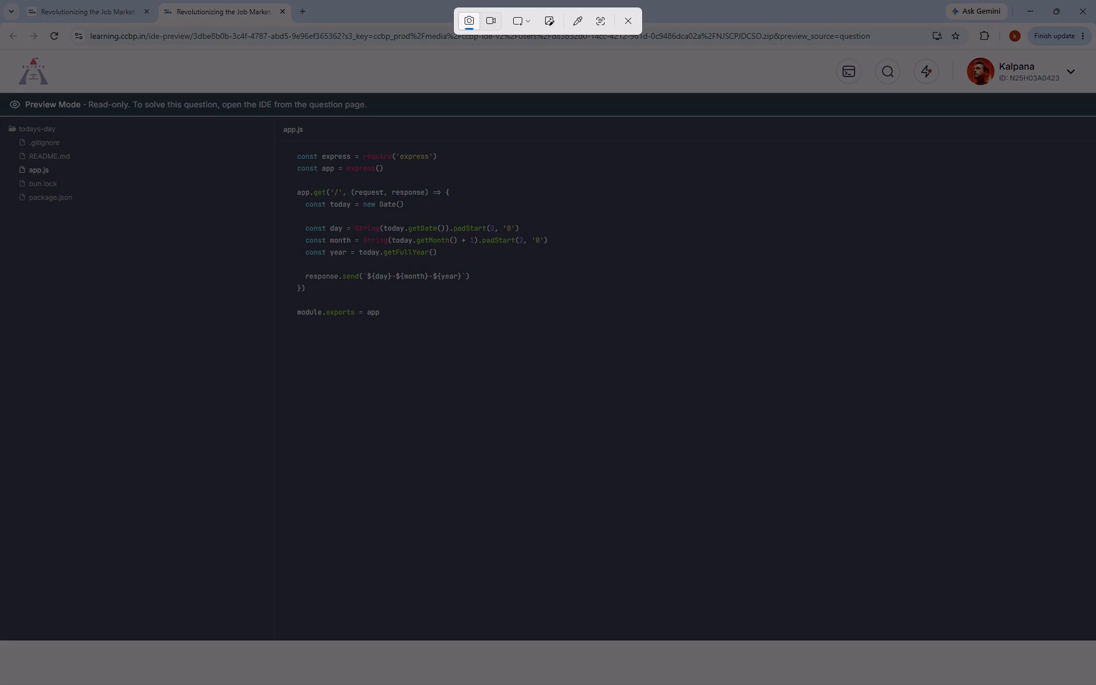
drag(0, 47, 744, 476)
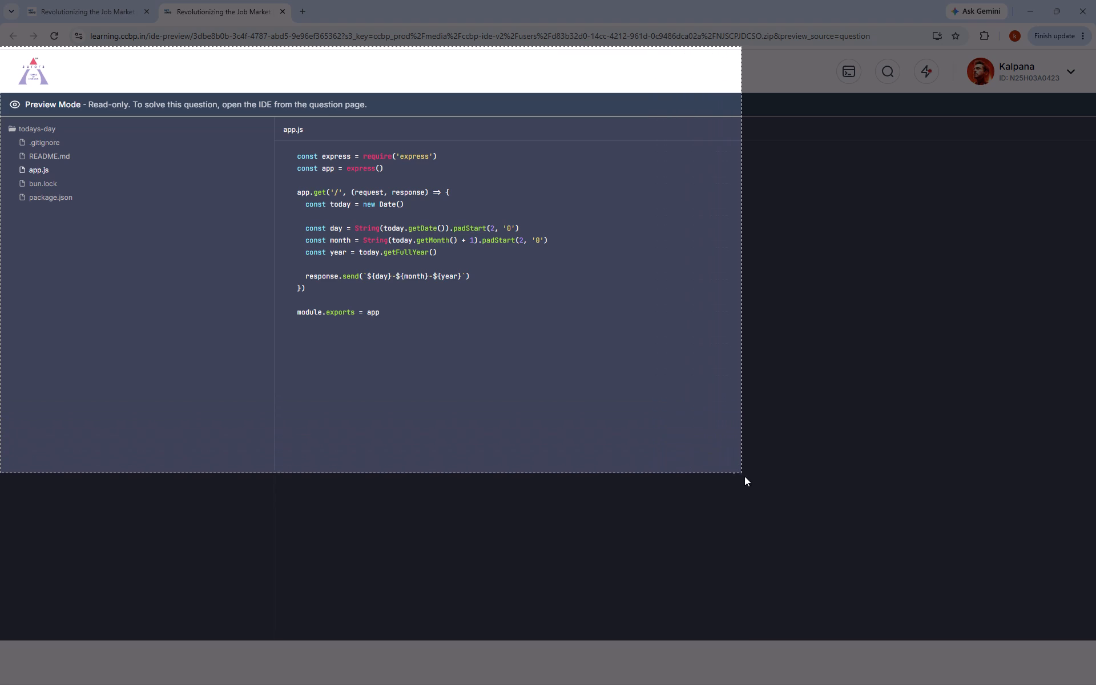
drag(744, 476, 1067, 684)
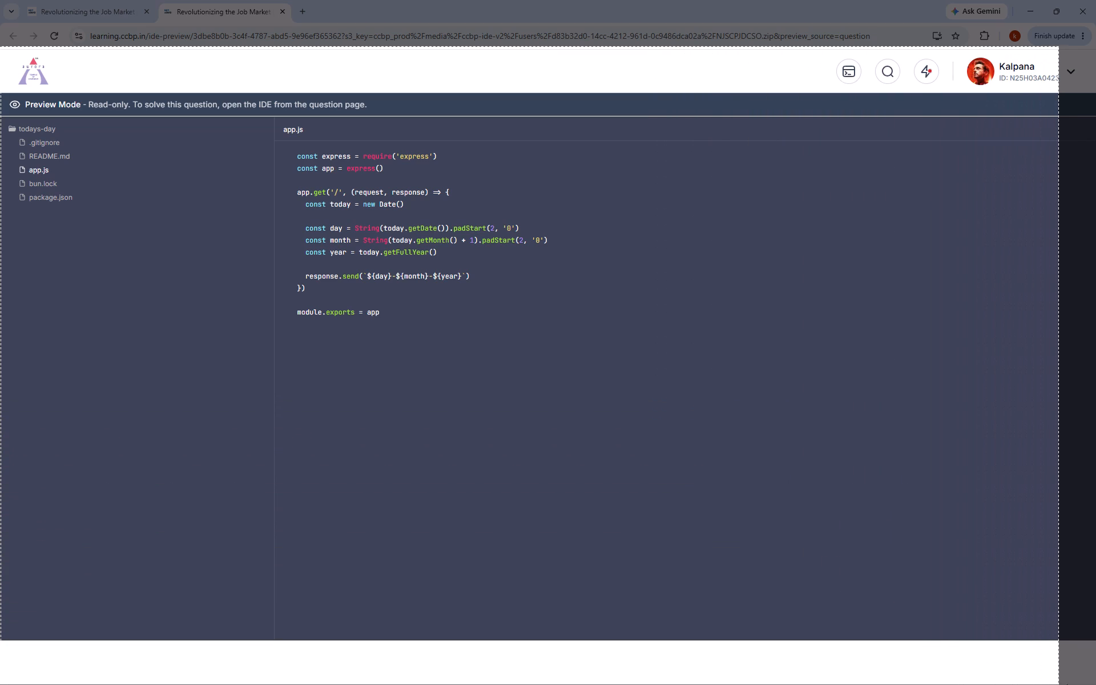
drag(1067, 684, 1095, 684)
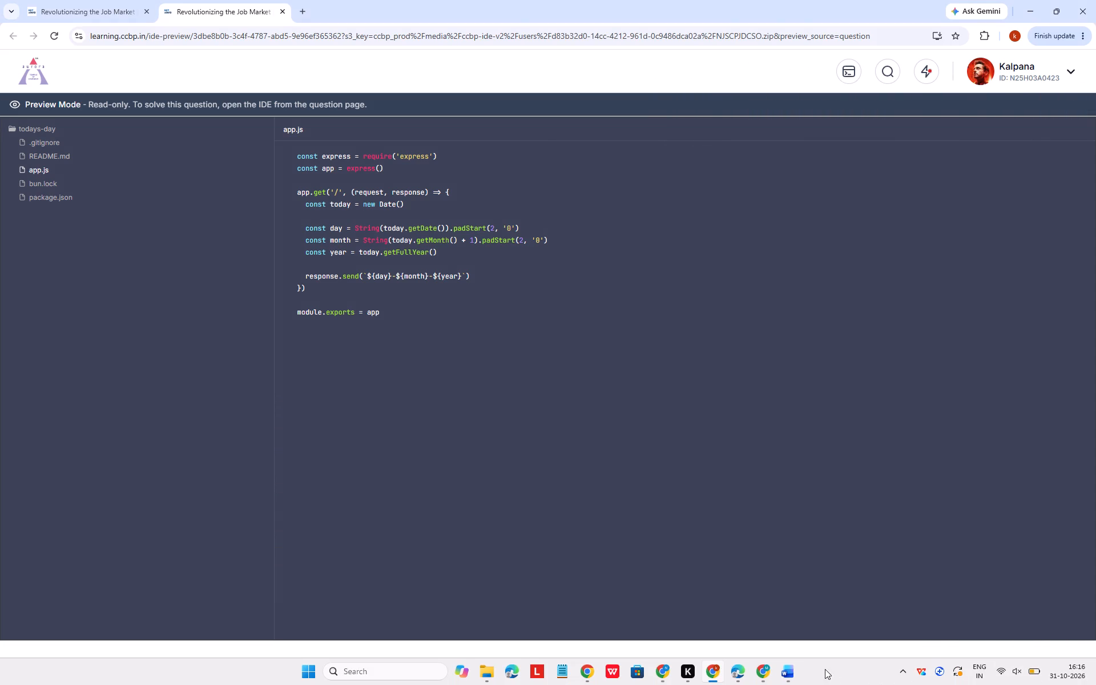
In the Word report, insert the captured code preview below the Today's Date question picture and delete the old code preview picture.
click(1031, 620)
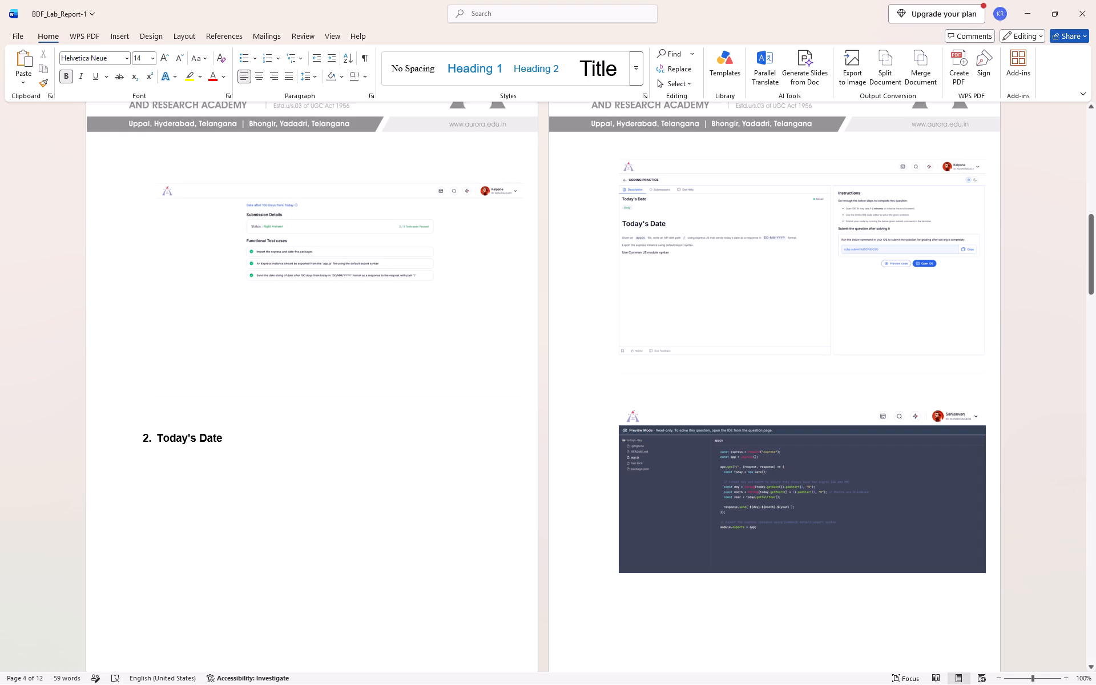
click(888, 473)
key(ctrl+v)
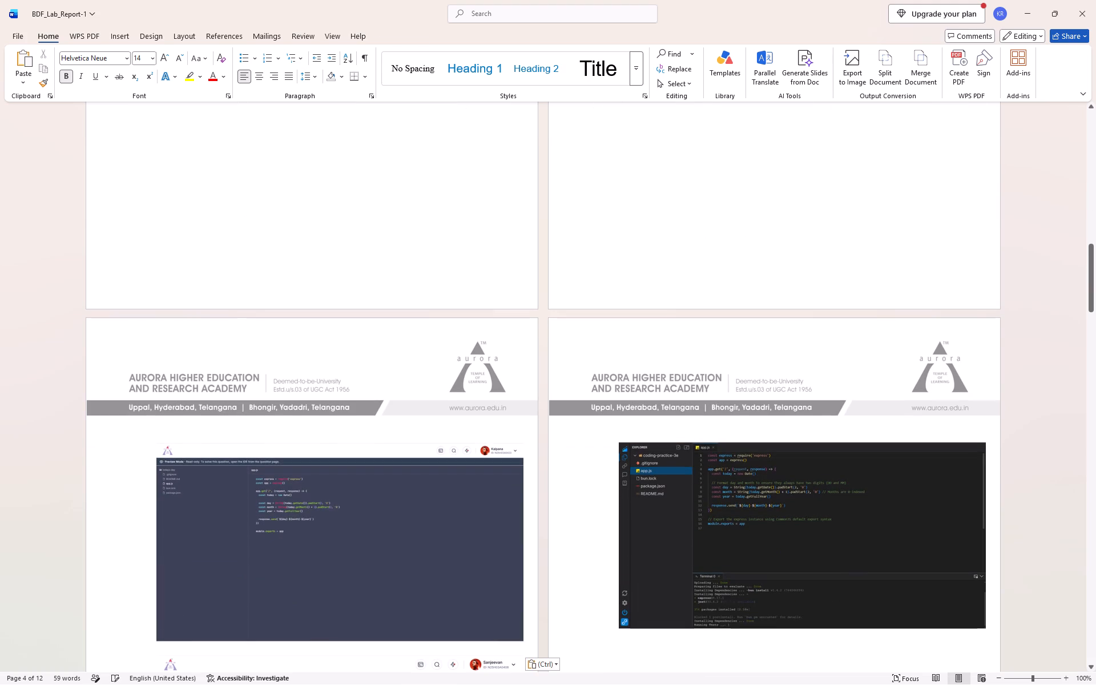
scroll(438, 531, down, 3)
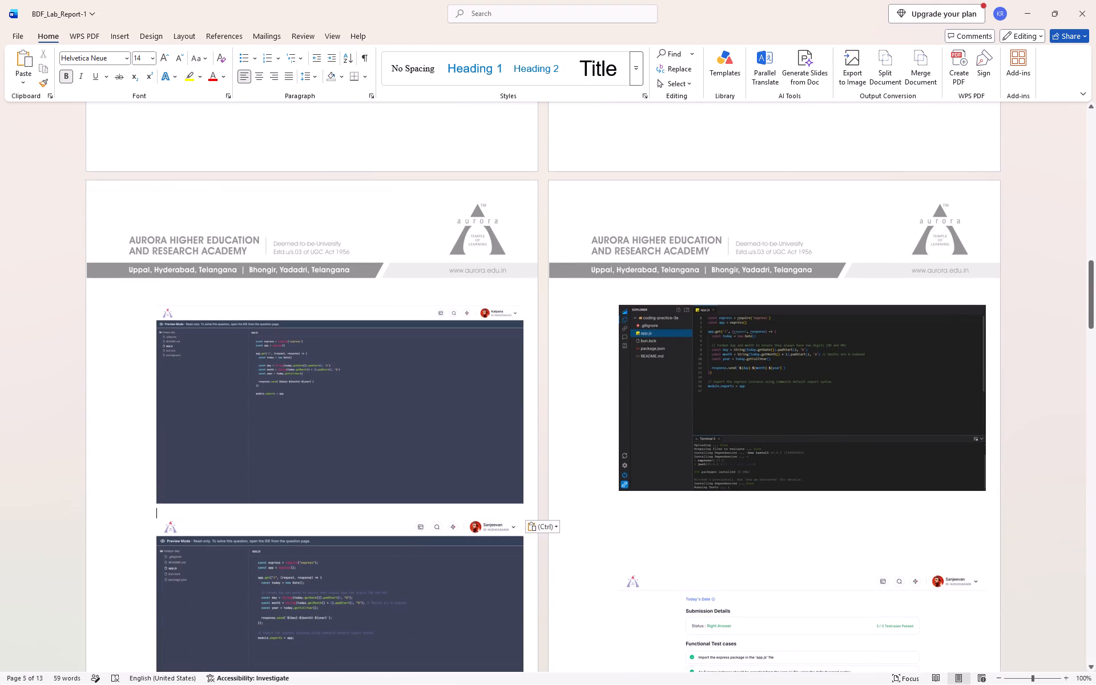
click(410, 601)
key(Delete)
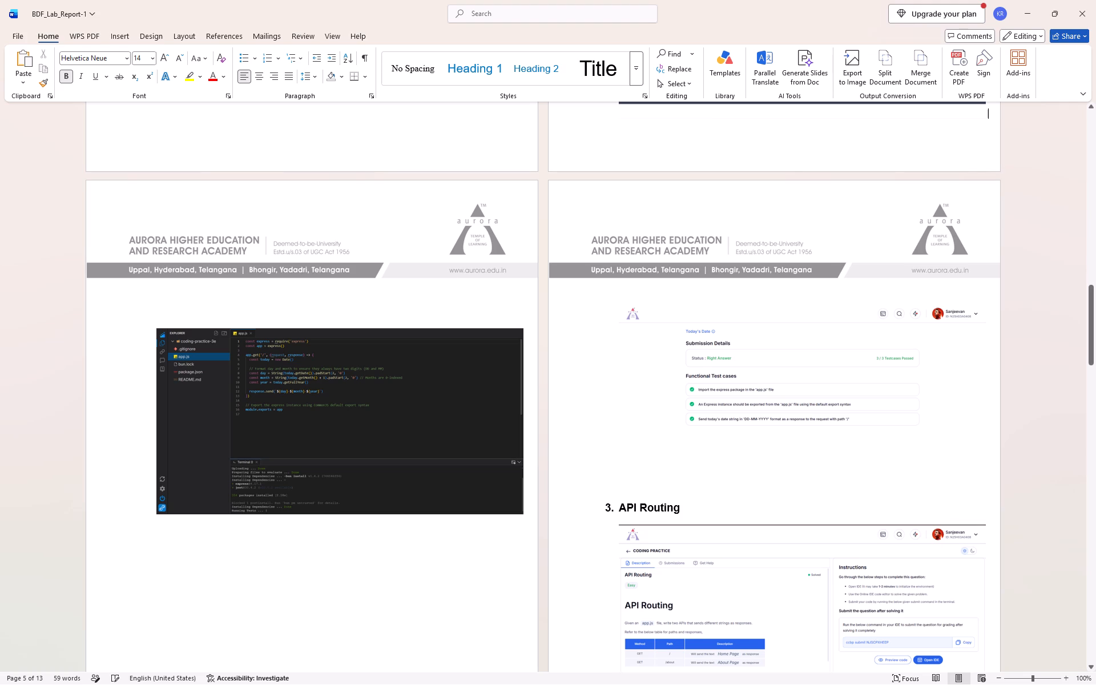
Back in Chrome, close the code preview tab and open the Today's Date question's IDE, ending the session active in another window.
scroll(410, 601, down, 3)
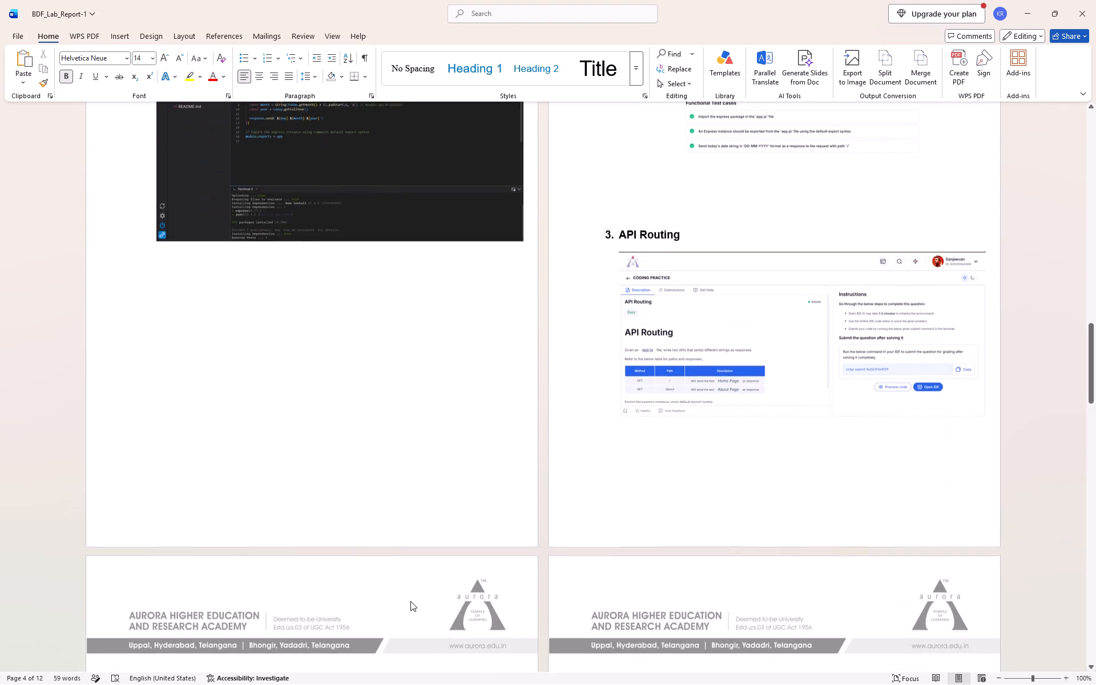
scroll(410, 601, up, 2)
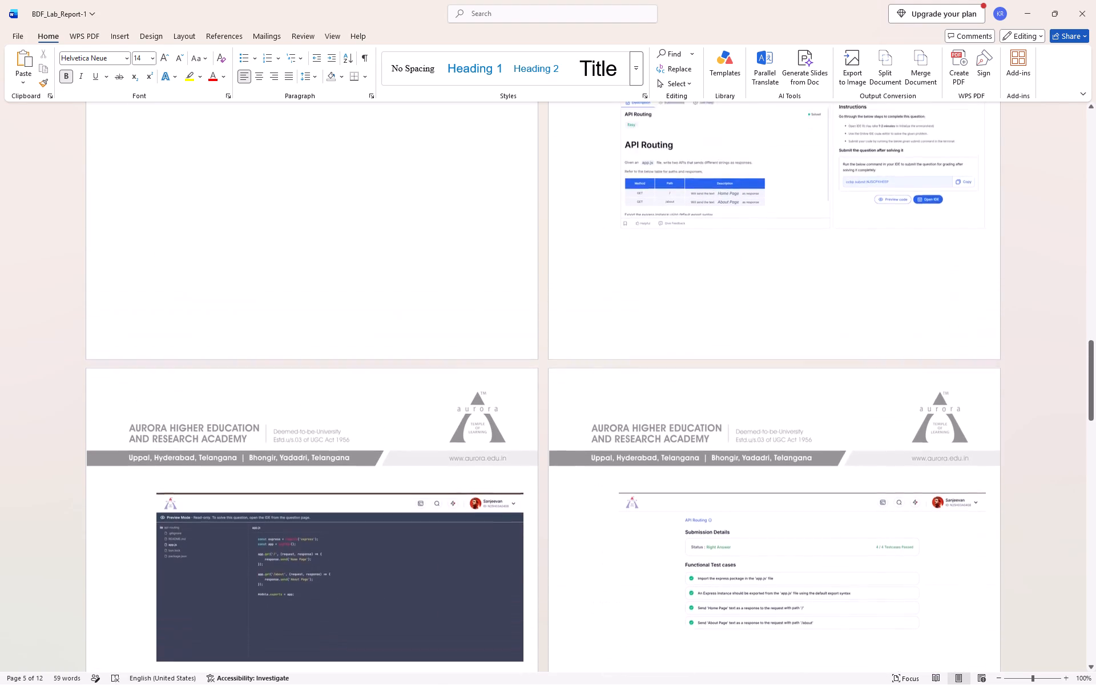
scroll(410, 601, up, 3)
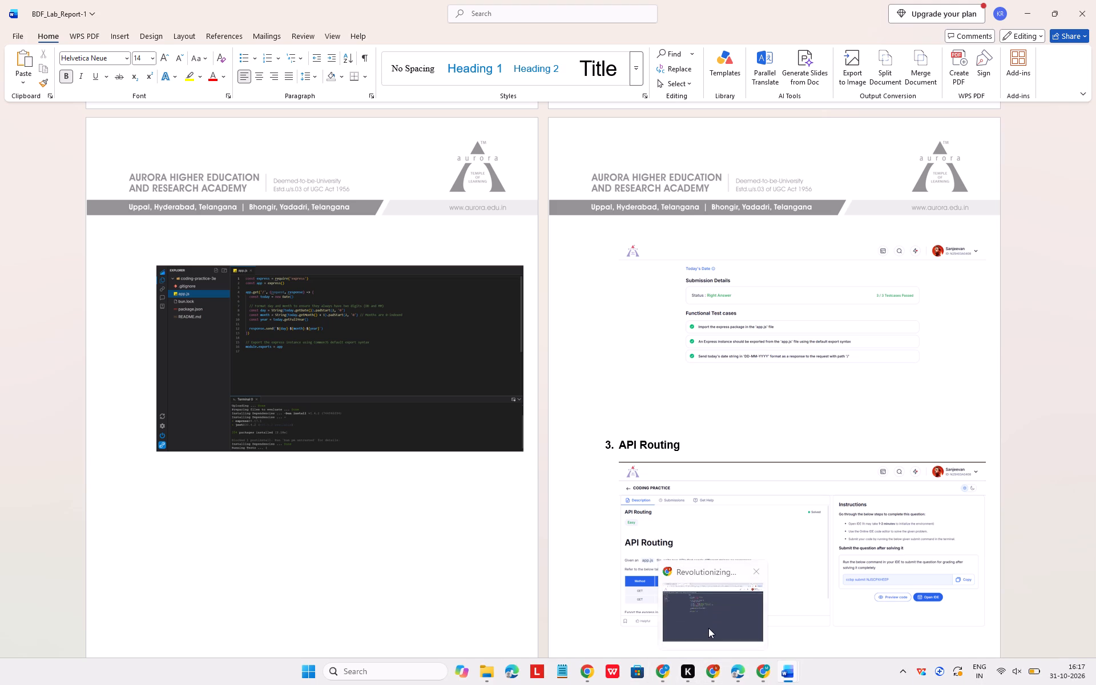
click(708, 628)
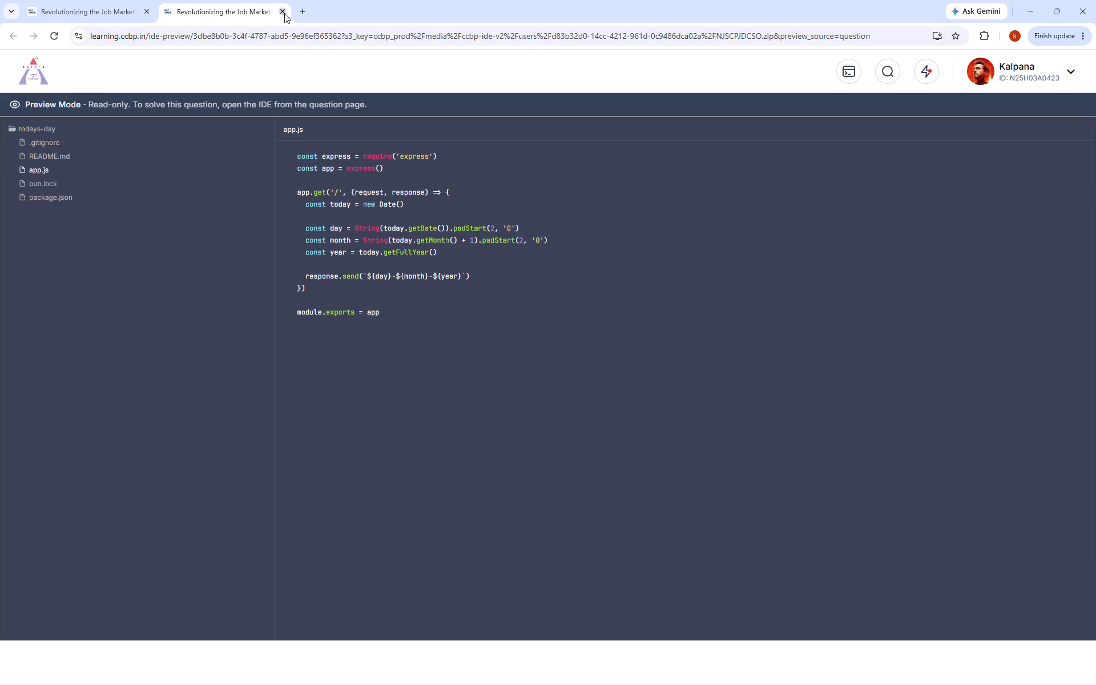
click(284, 13)
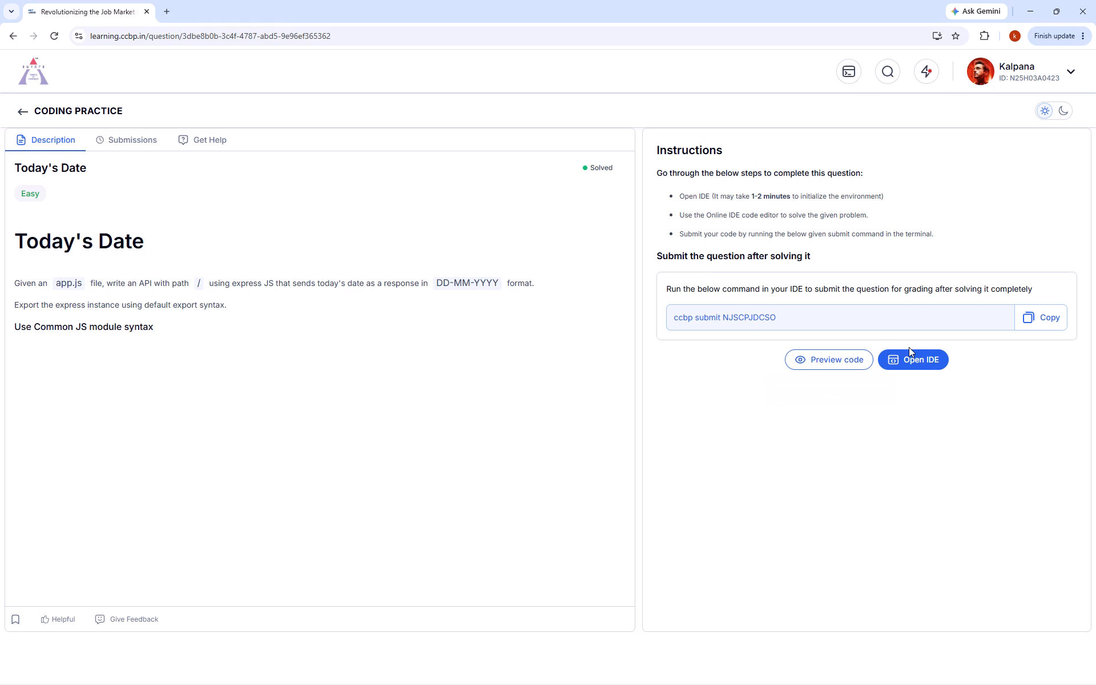
click(911, 366)
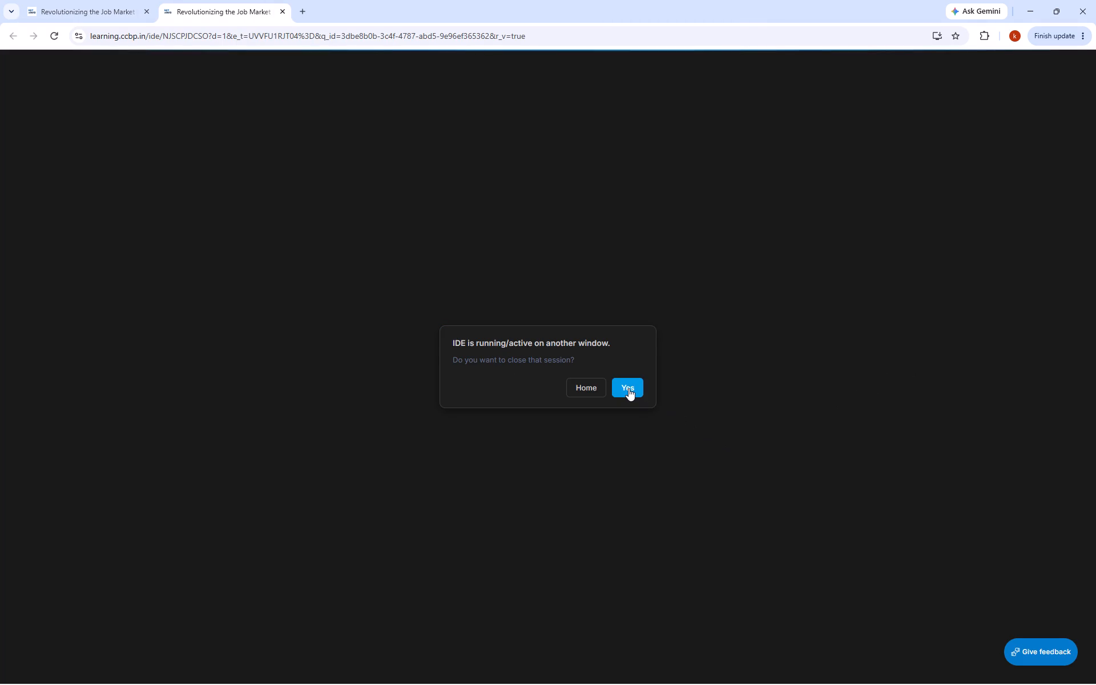
click(628, 388)
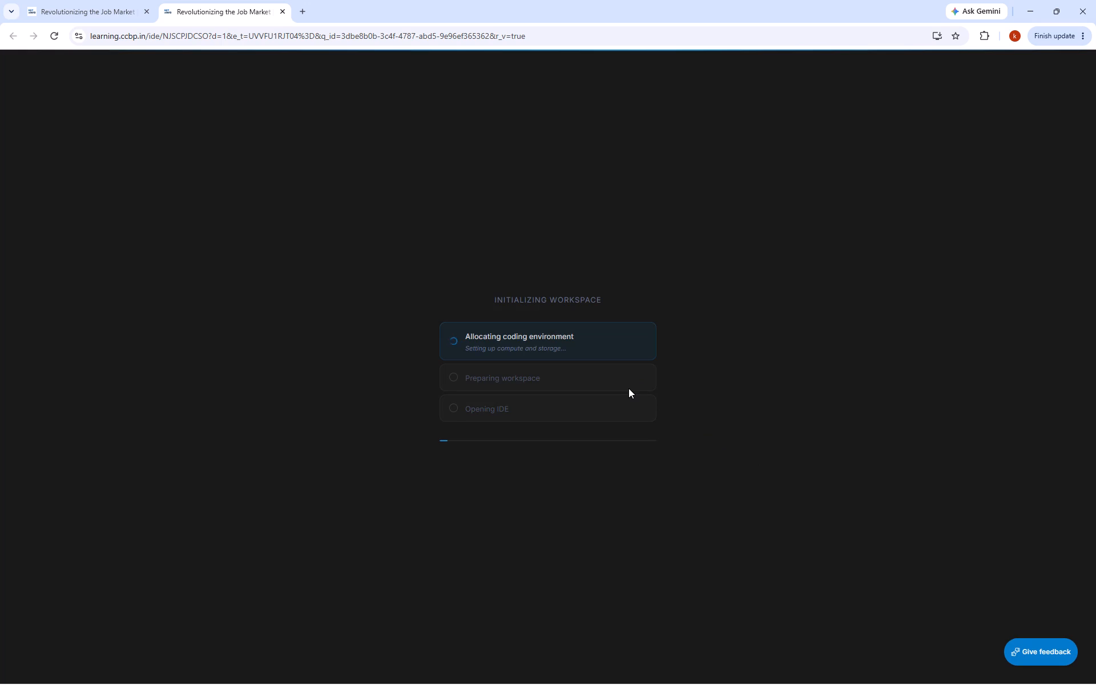
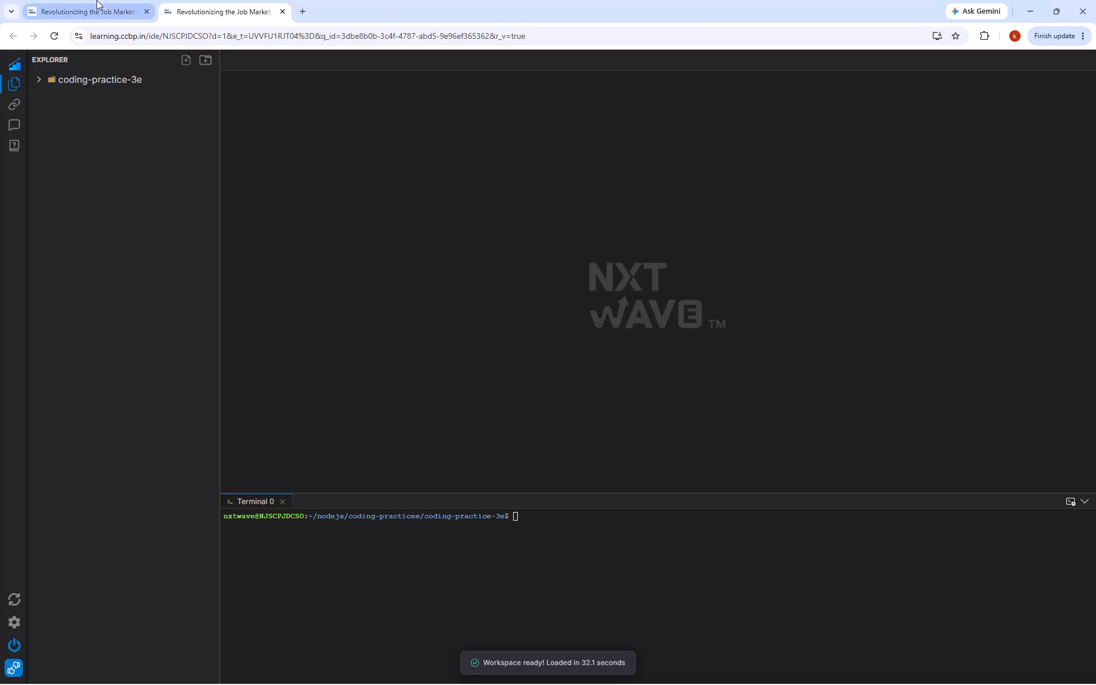
Copy the Today's Date submit command from its question page, run it in the IDE terminal and open the resulting submission page.
click(96, 0)
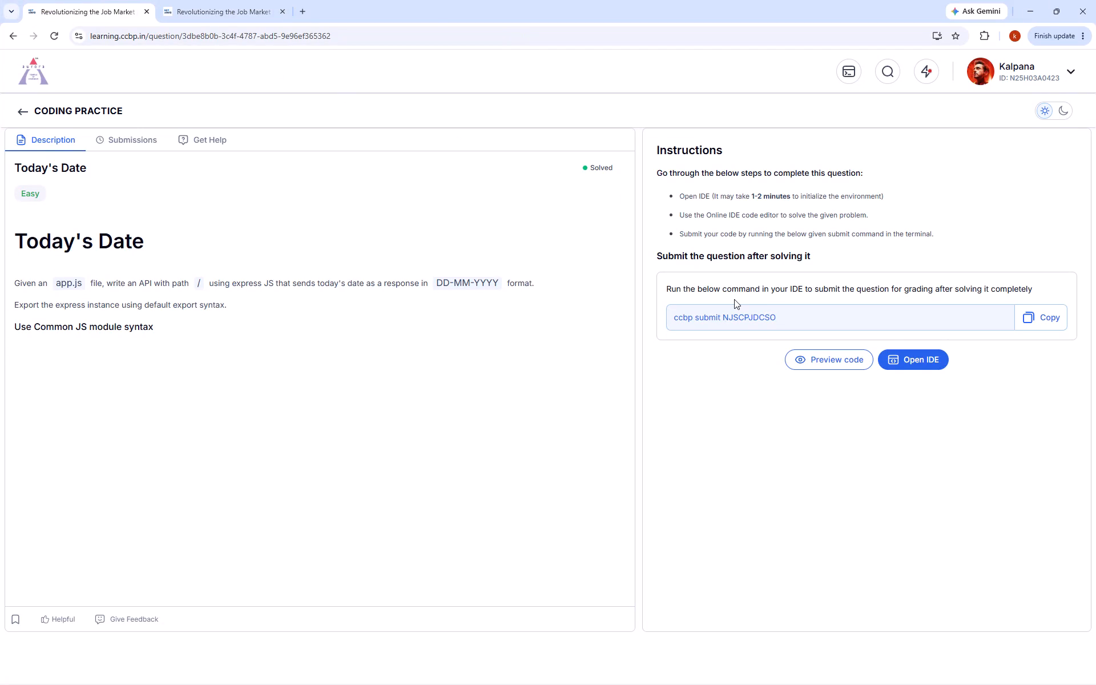
click(1028, 319)
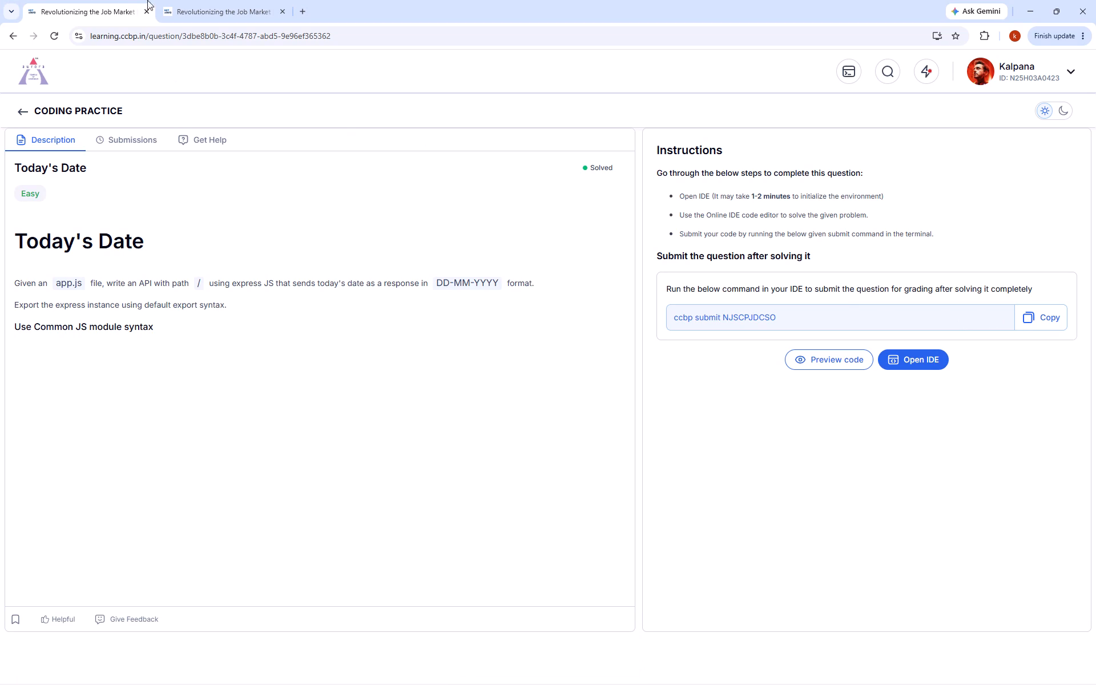
click(189, 3)
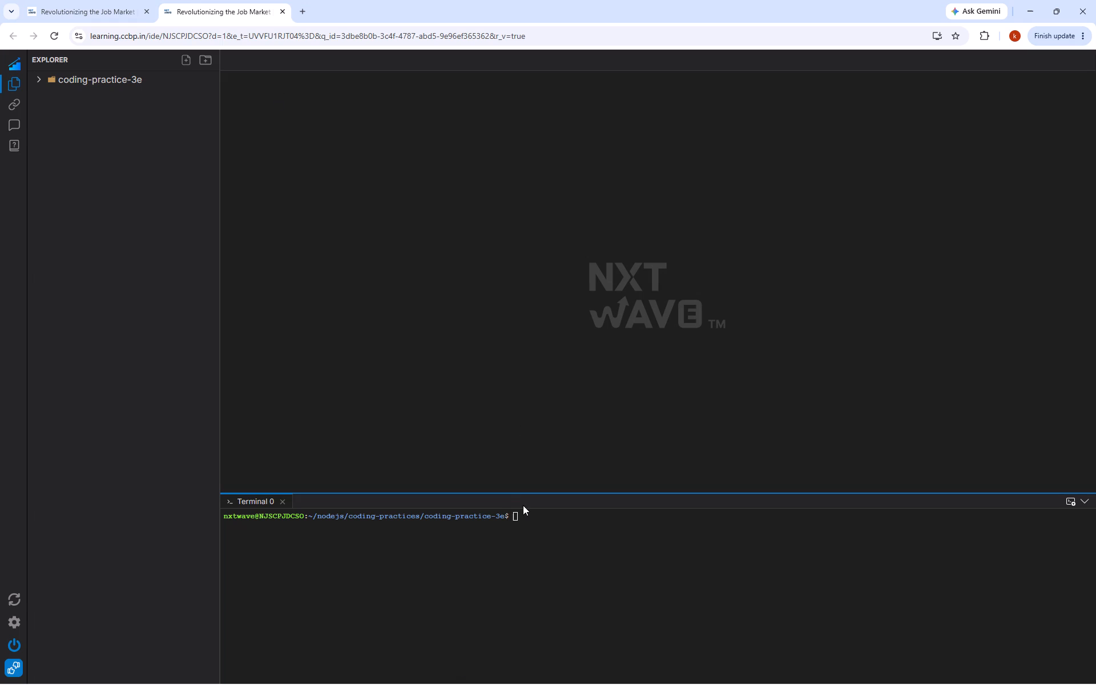
click(523, 513)
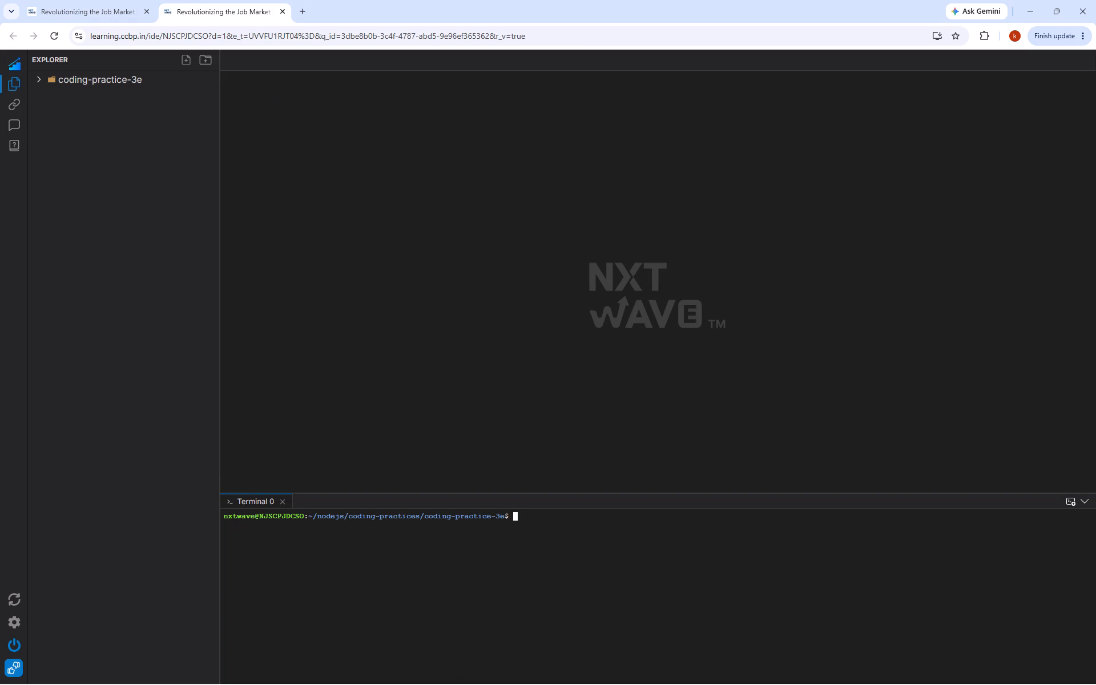
key(ctrl+shift+v)
key(Return)
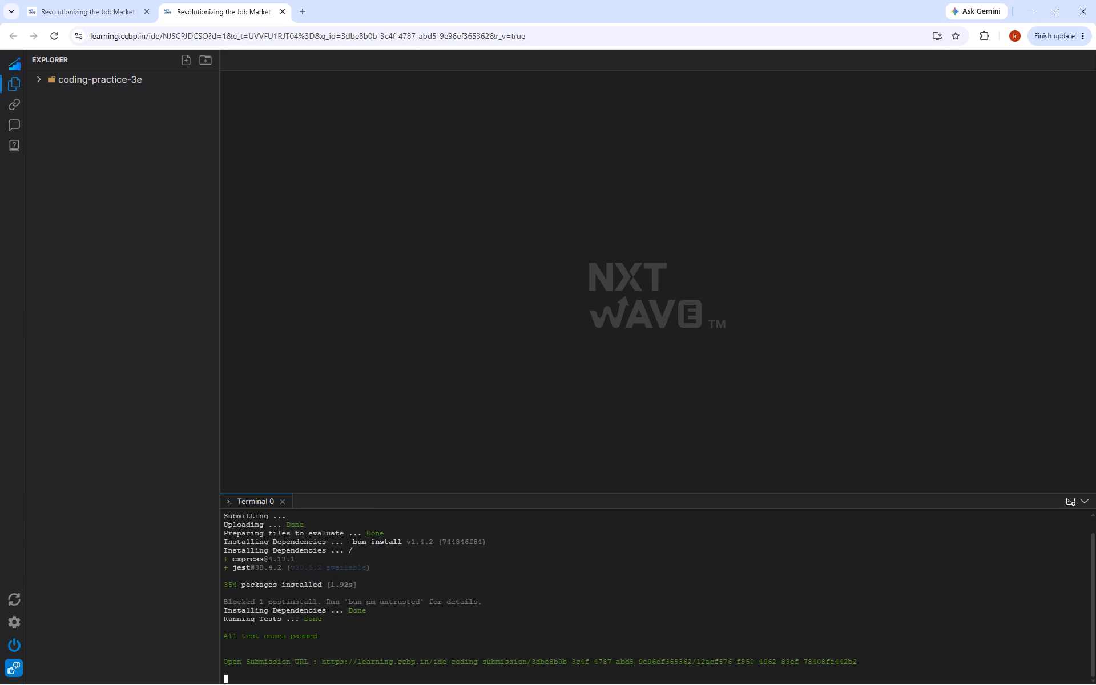
click(507, 662)
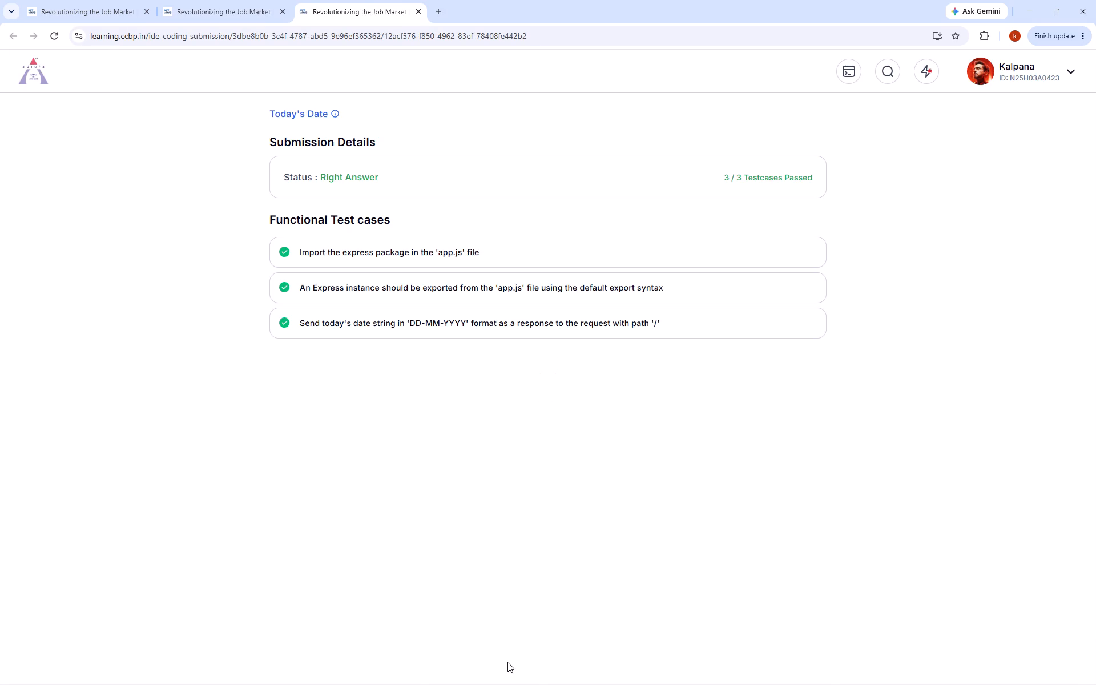
Capture the full Today's Date submission page and use it in the Word report BDF_Lab_Report-1 to replace the old submission picture on page 6.
key(shift+super+s)
drag(1, 48, 1095, 684)
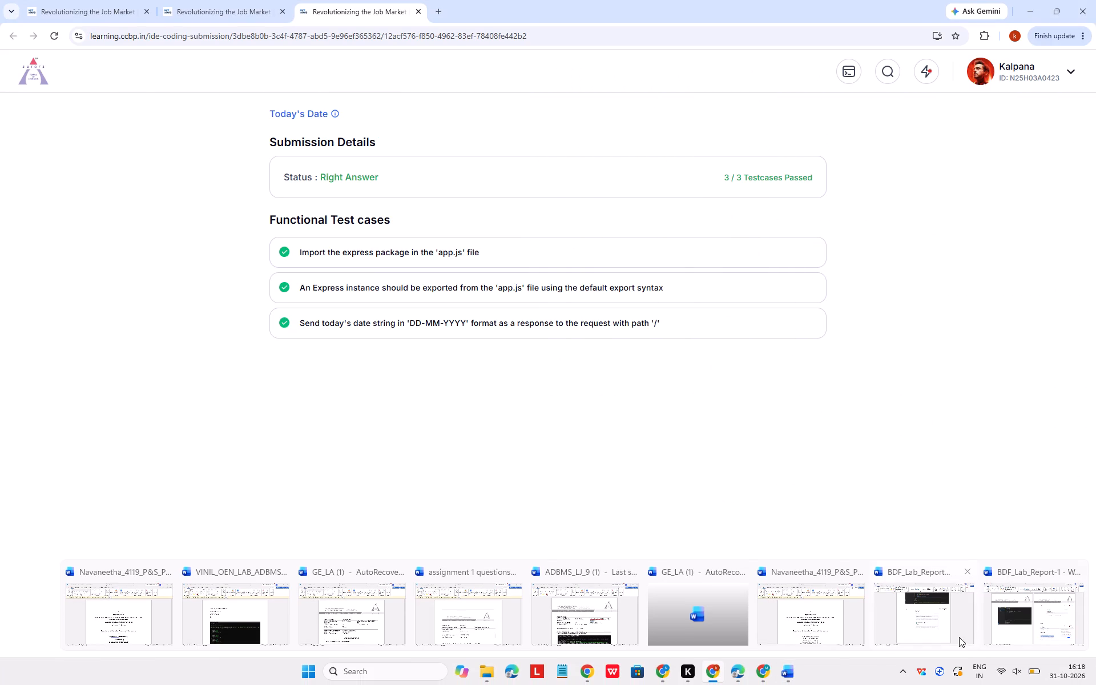
click(1034, 621)
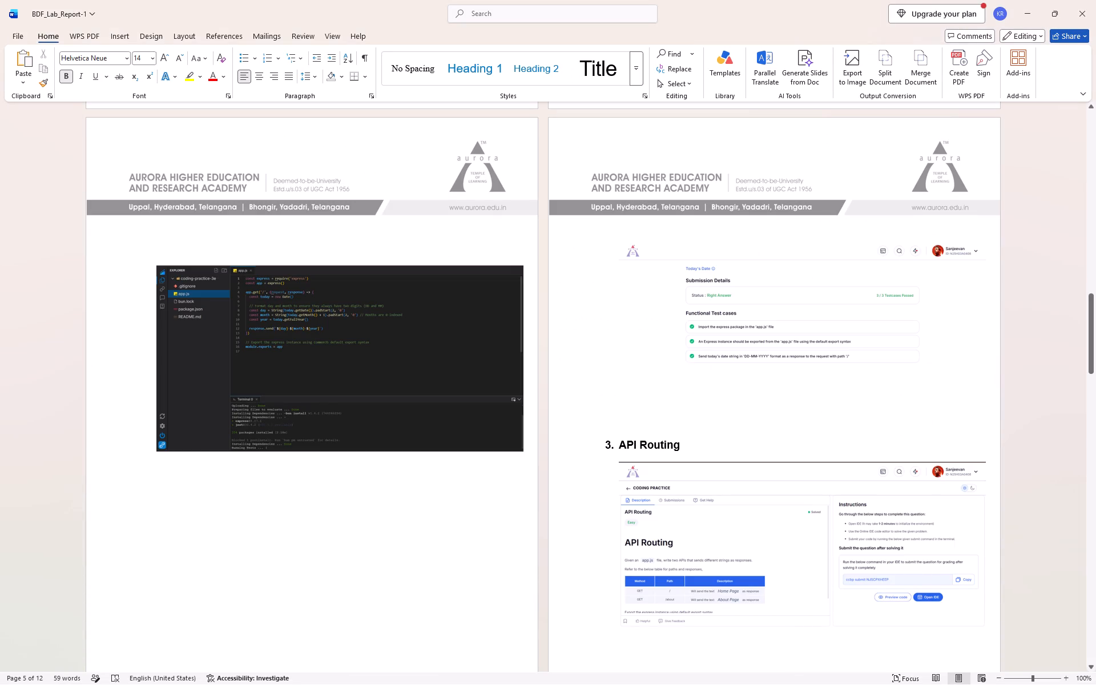
click(781, 349)
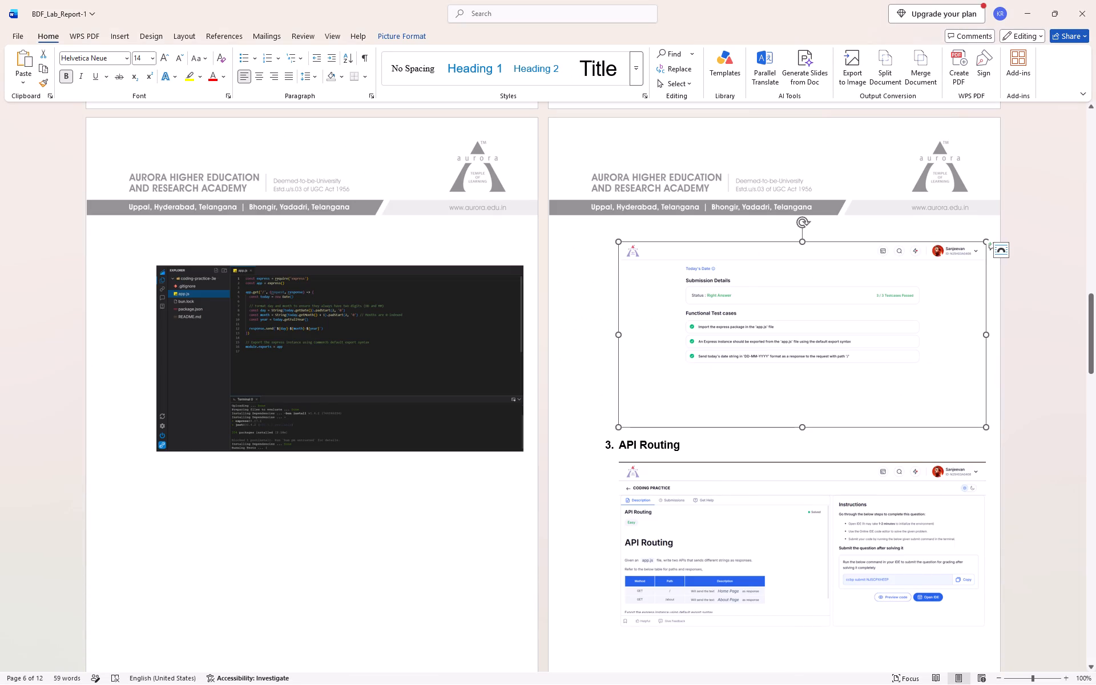
key(ctrl+v)
click(787, 504)
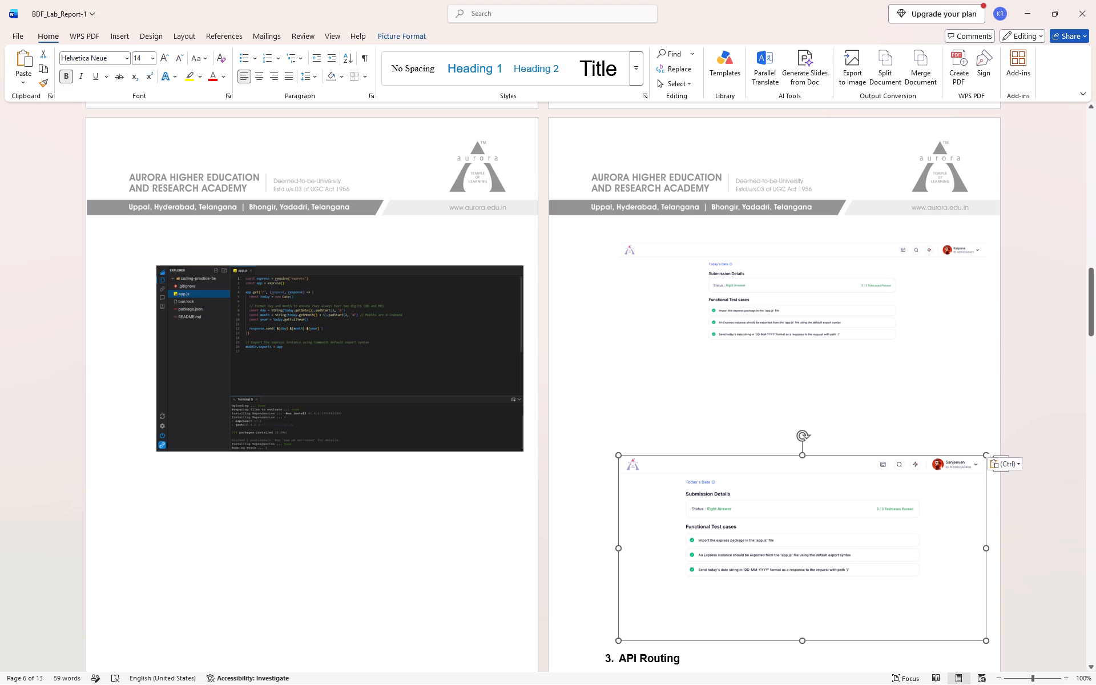
key(Delete)
Look through the report's remaining API Routing, Gadgets Page and Get a String sections for pictures still to replace.
scroll(787, 504, down, 2)
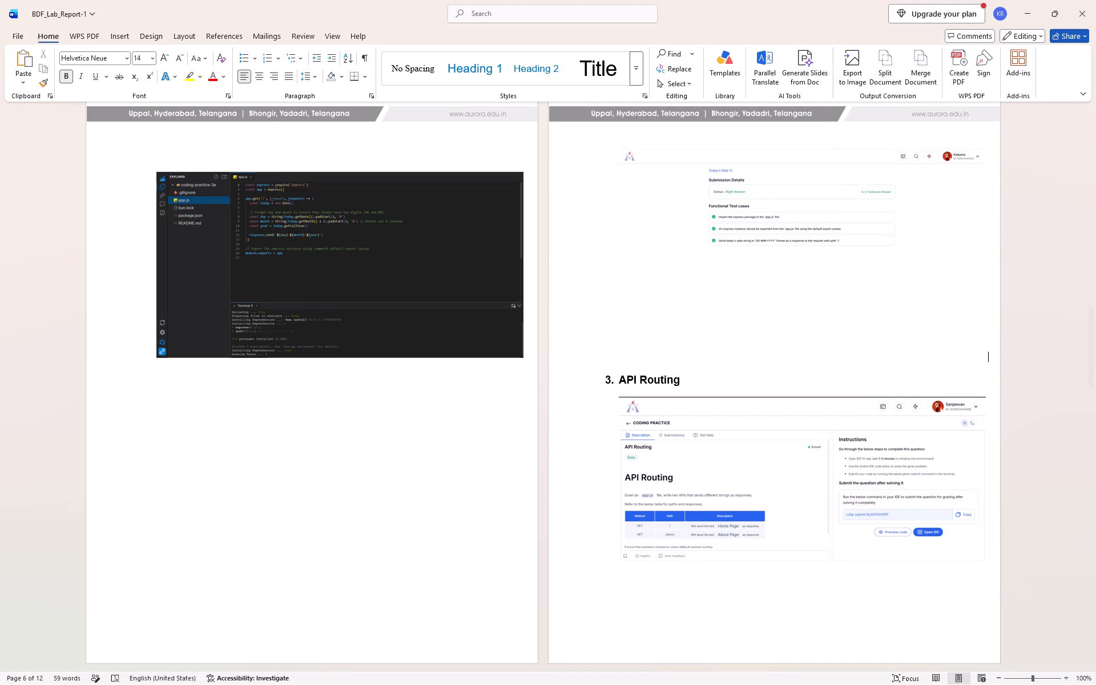
scroll(787, 504, down, 4)
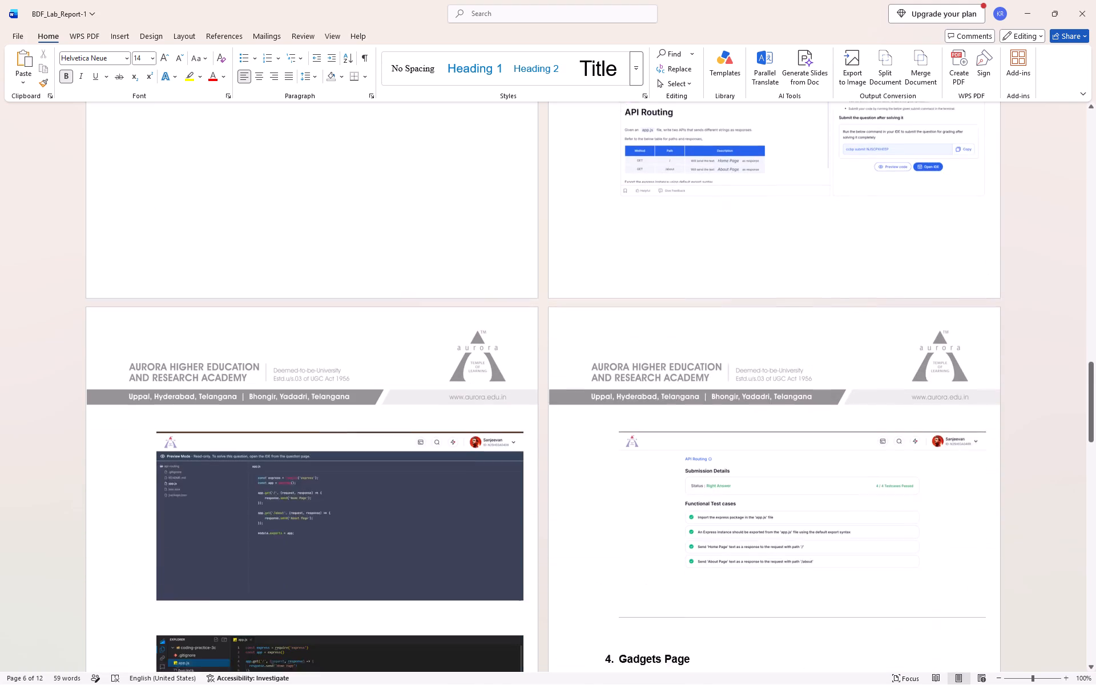
scroll(787, 504, down, 4)
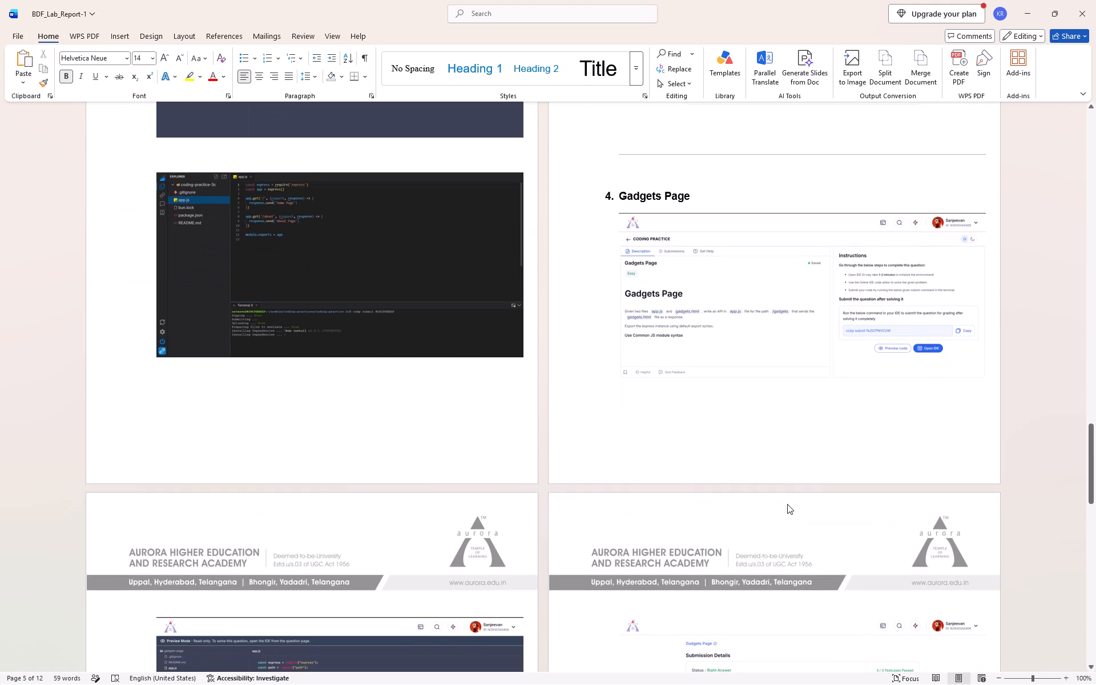
scroll(787, 504, down, 7)
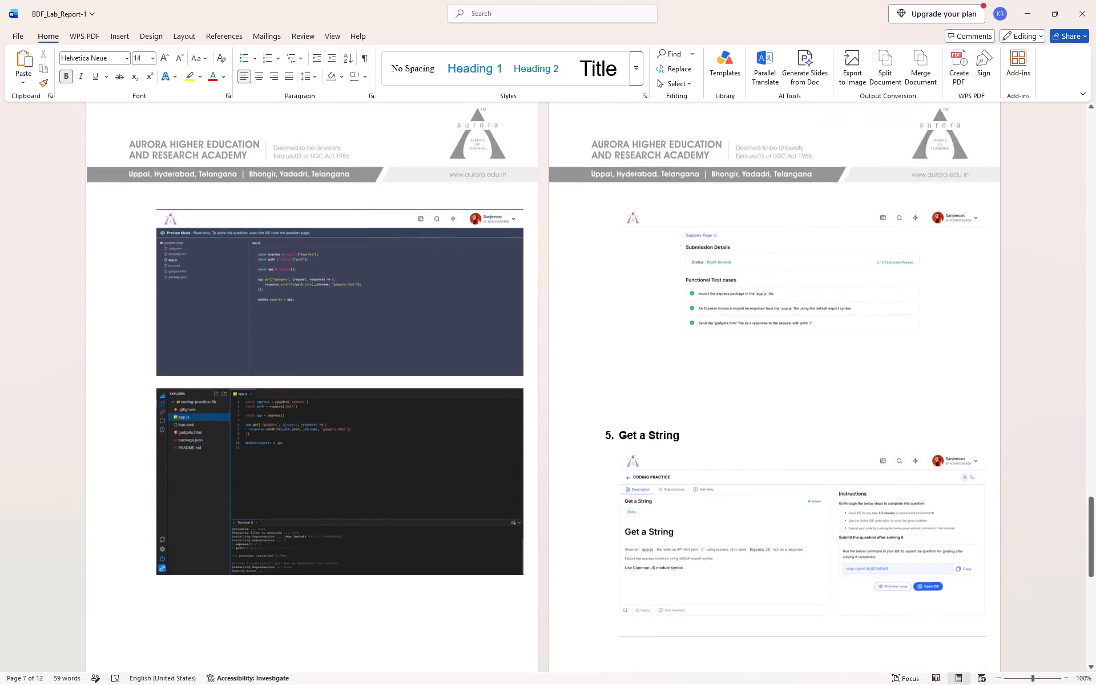
scroll(787, 504, down, 9)
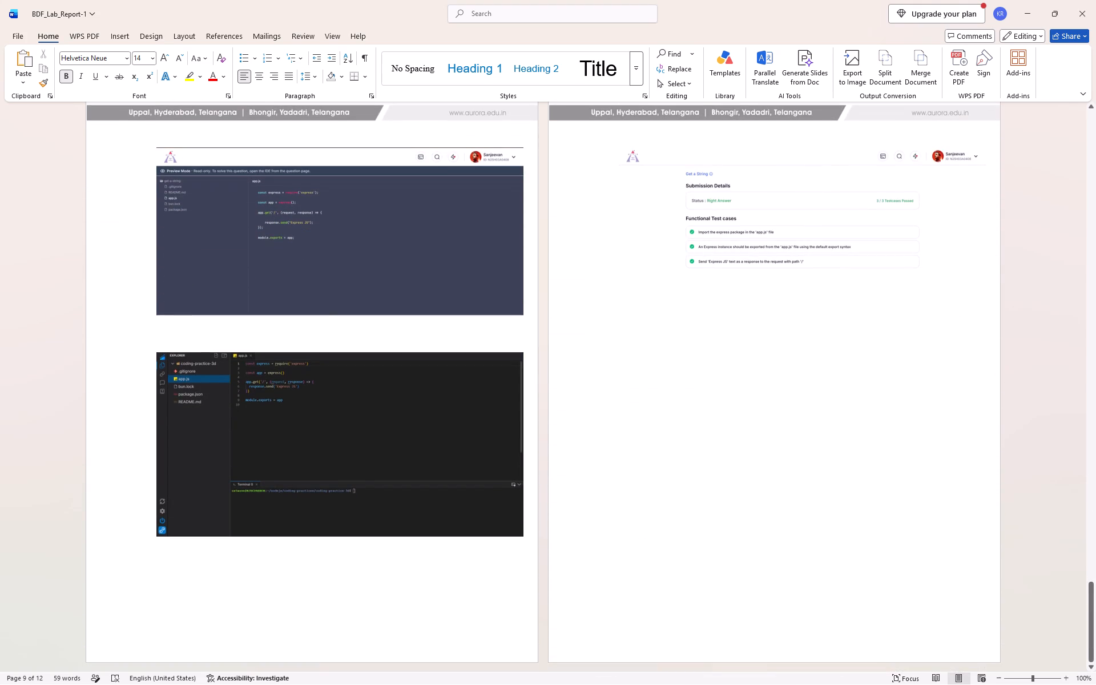
scroll(787, 504, up, 10)
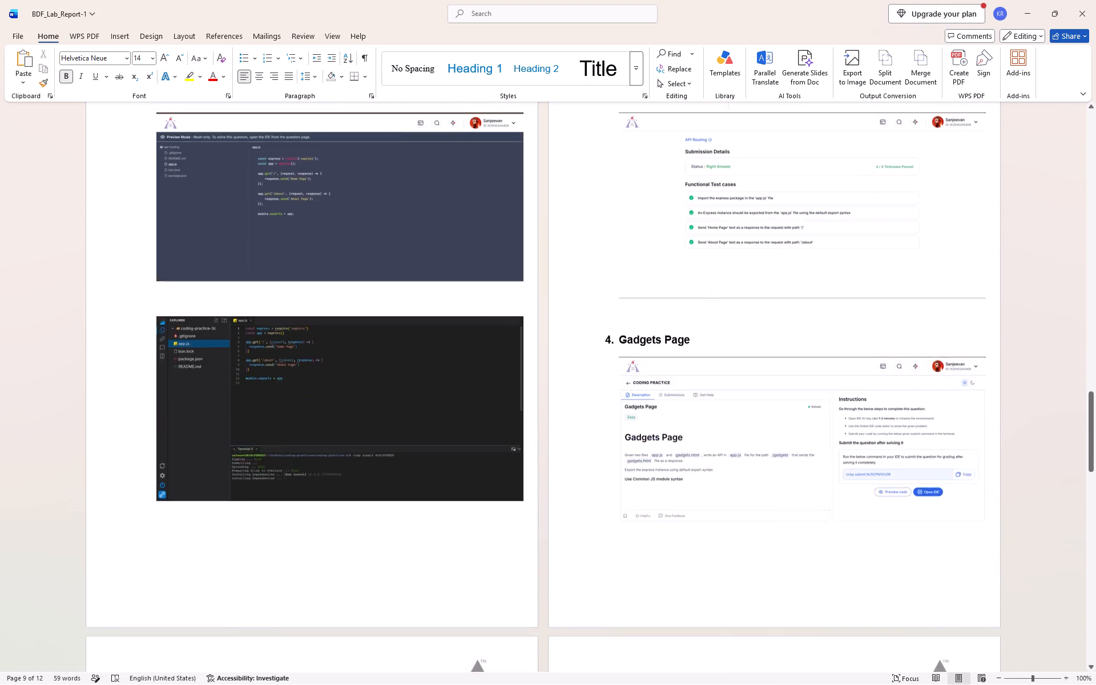
scroll(787, 504, up, 3)
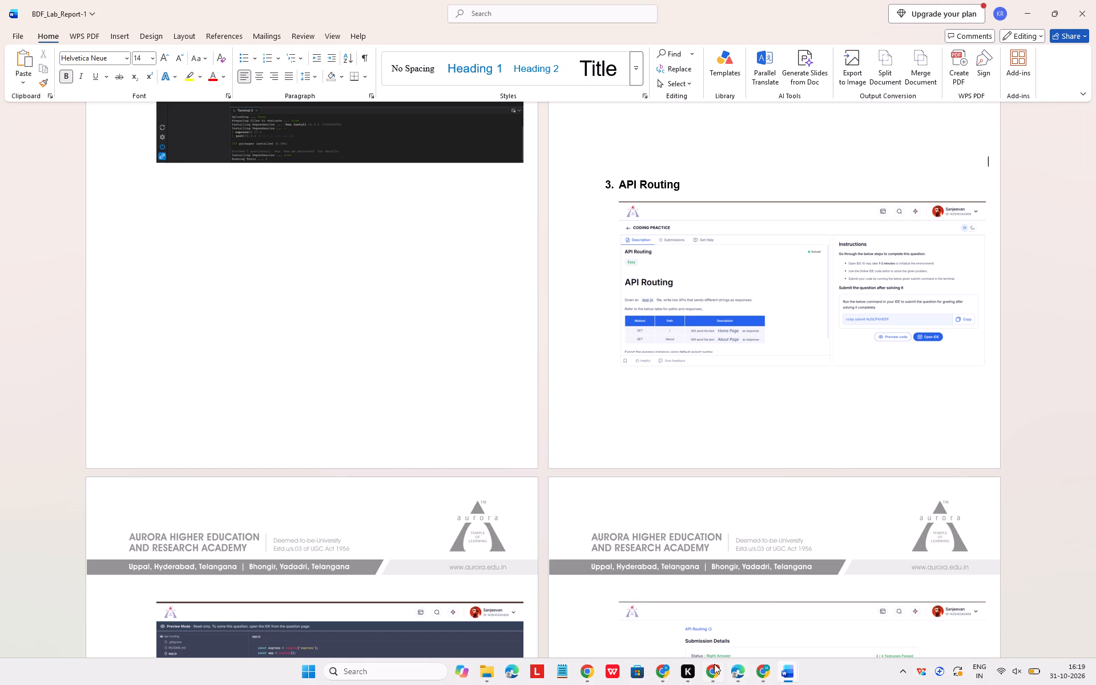
Back in Chrome, close the submission and IDE tabs and open the API Routing question from the Coding Practice list.
click(703, 606)
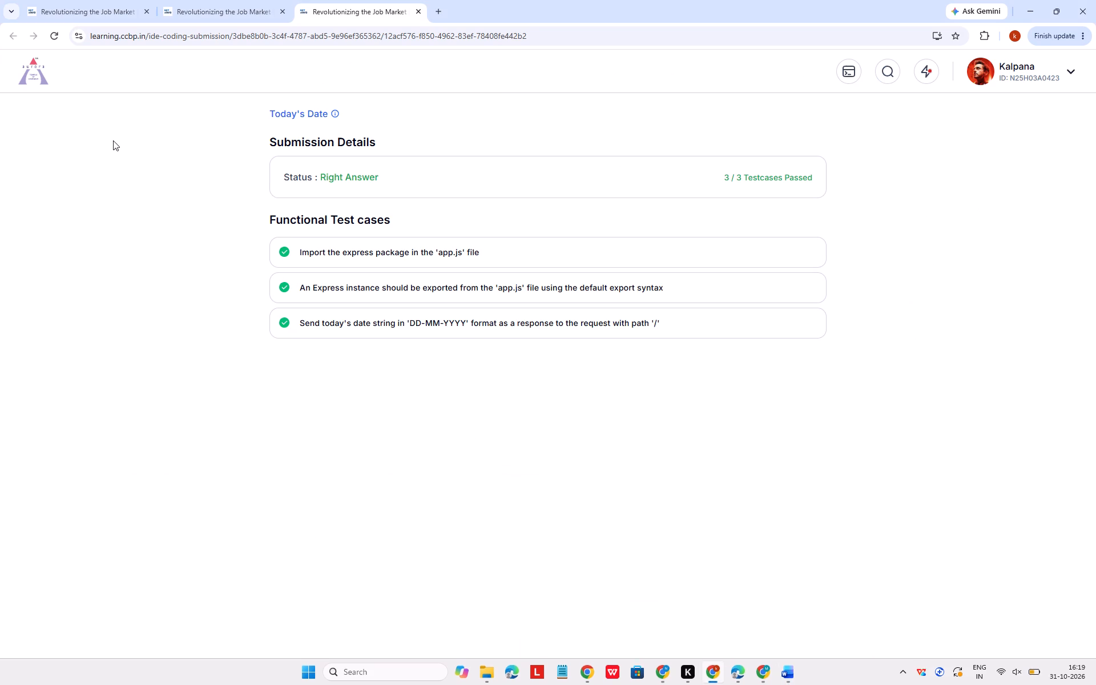
click(421, 10)
click(281, 13)
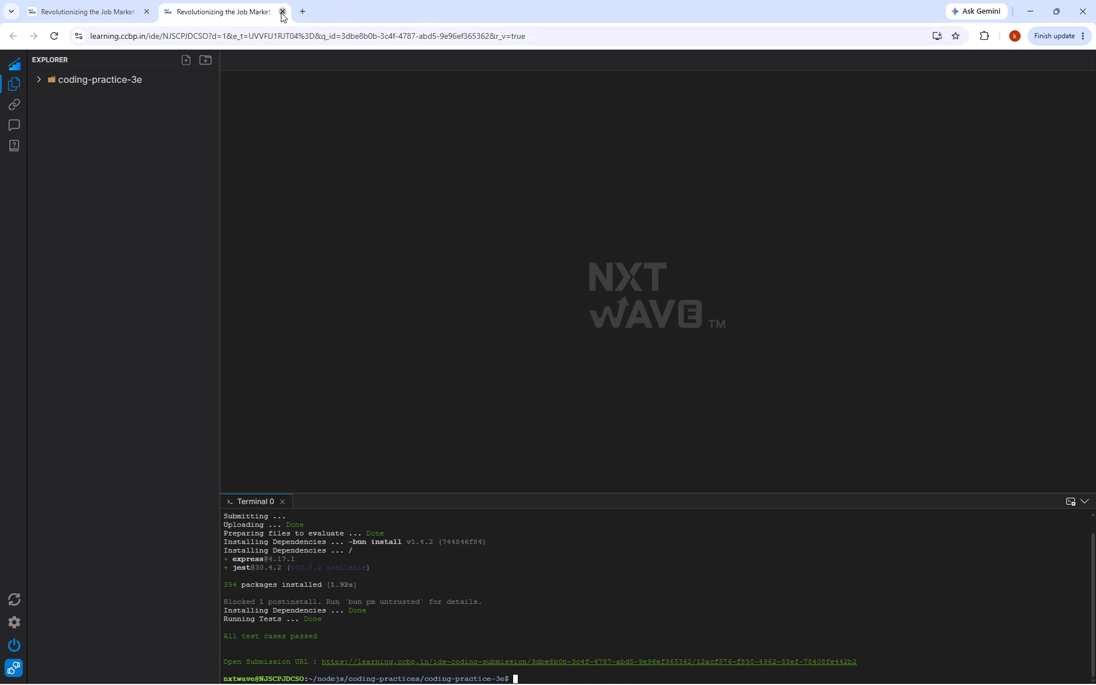
click(23, 114)
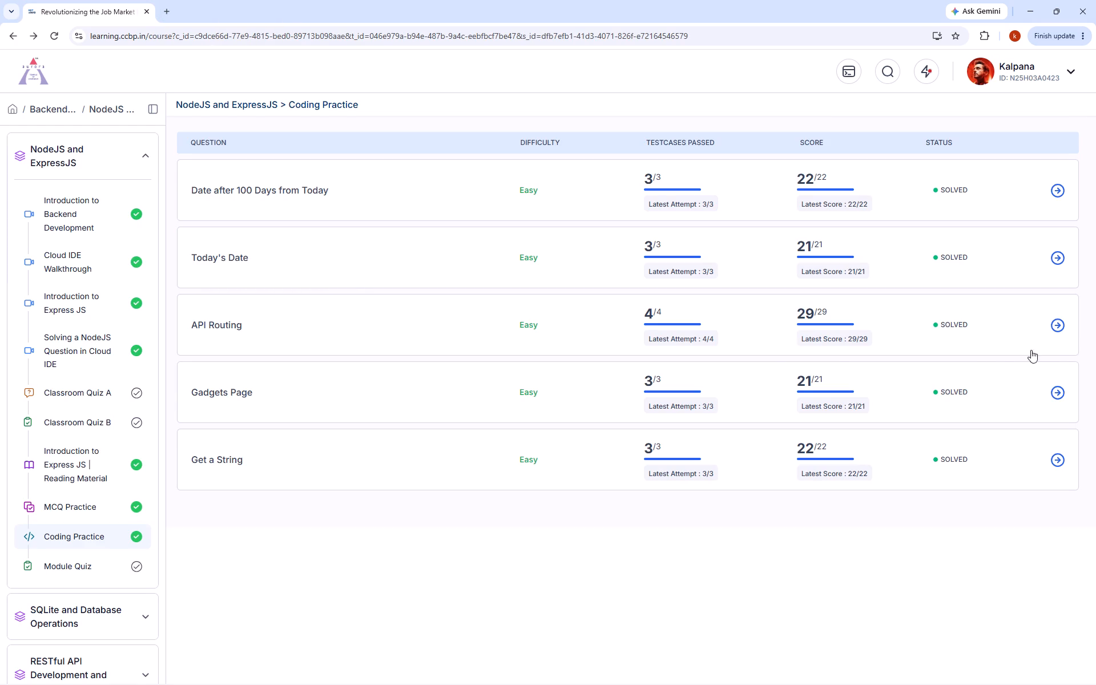
click(1057, 327)
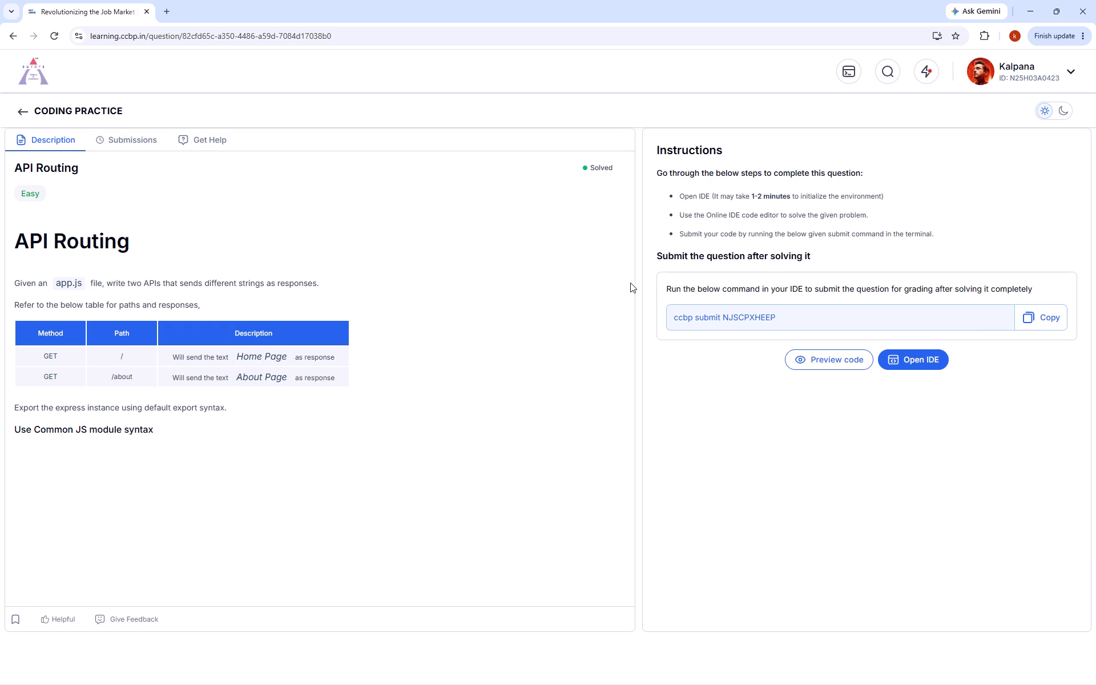
Capture the full API Routing question page and use it in the Word report to replace the old picture under heading 3.
key(shift+super+s)
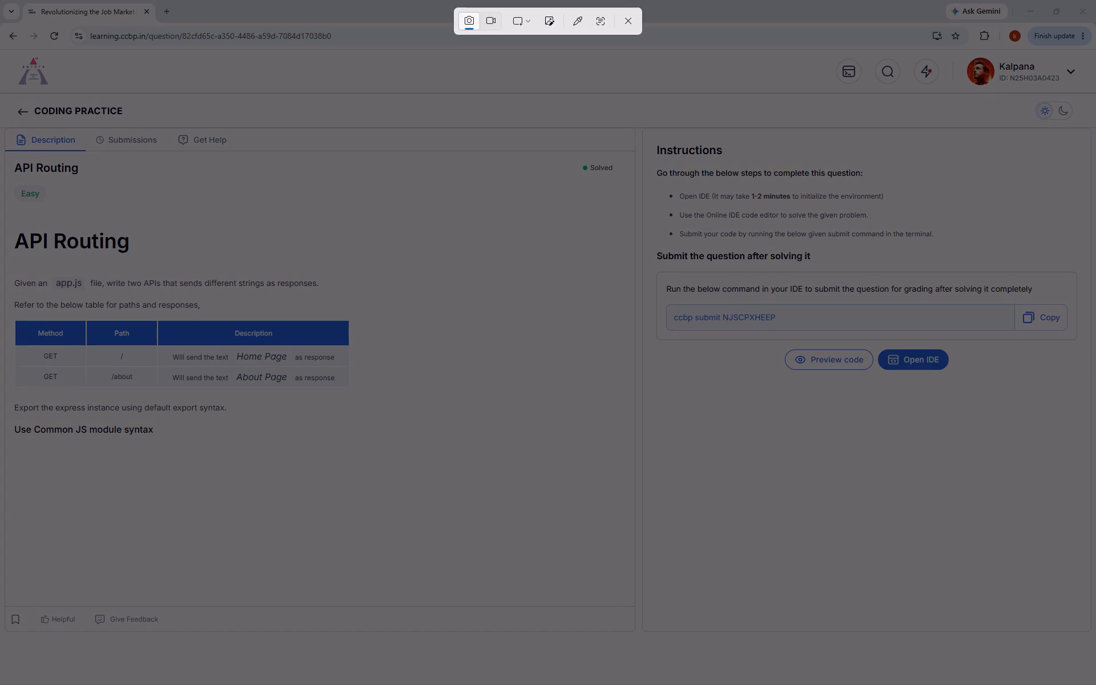
drag(0, 51, 1095, 680)
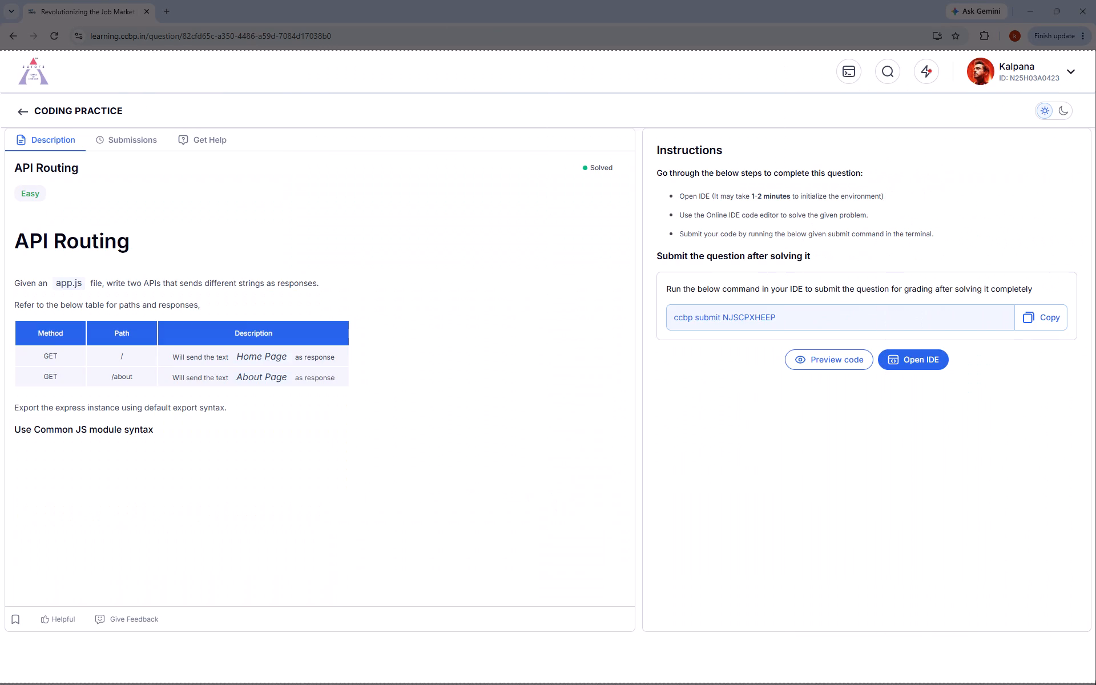
drag(1095, 680, 1094, 684)
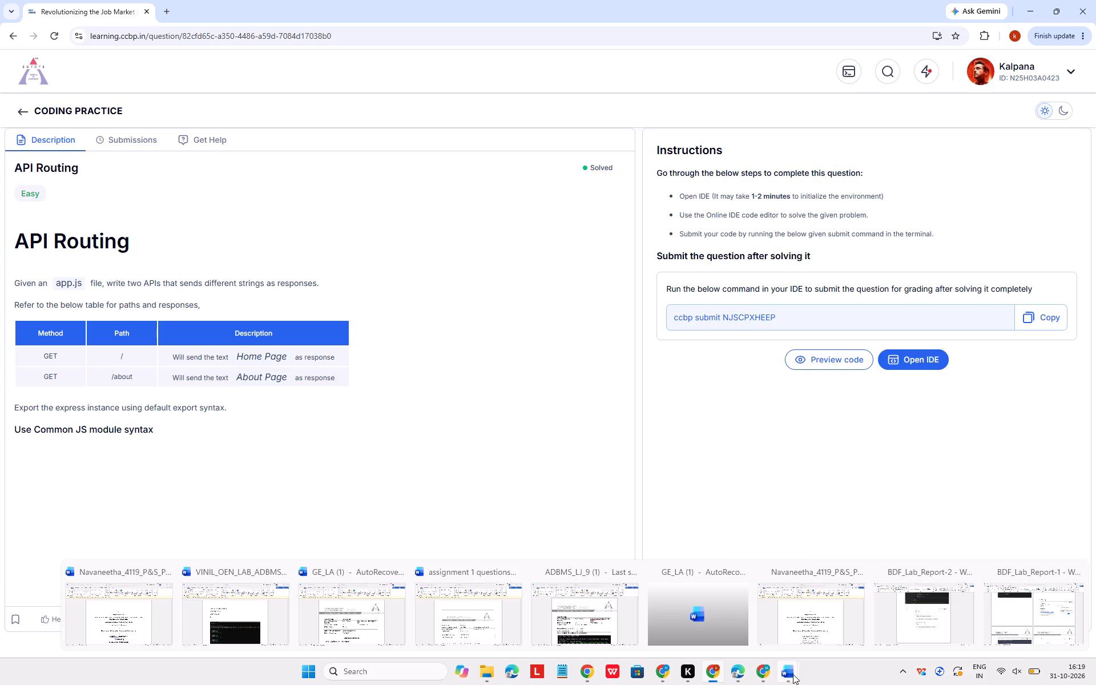
click(1007, 614)
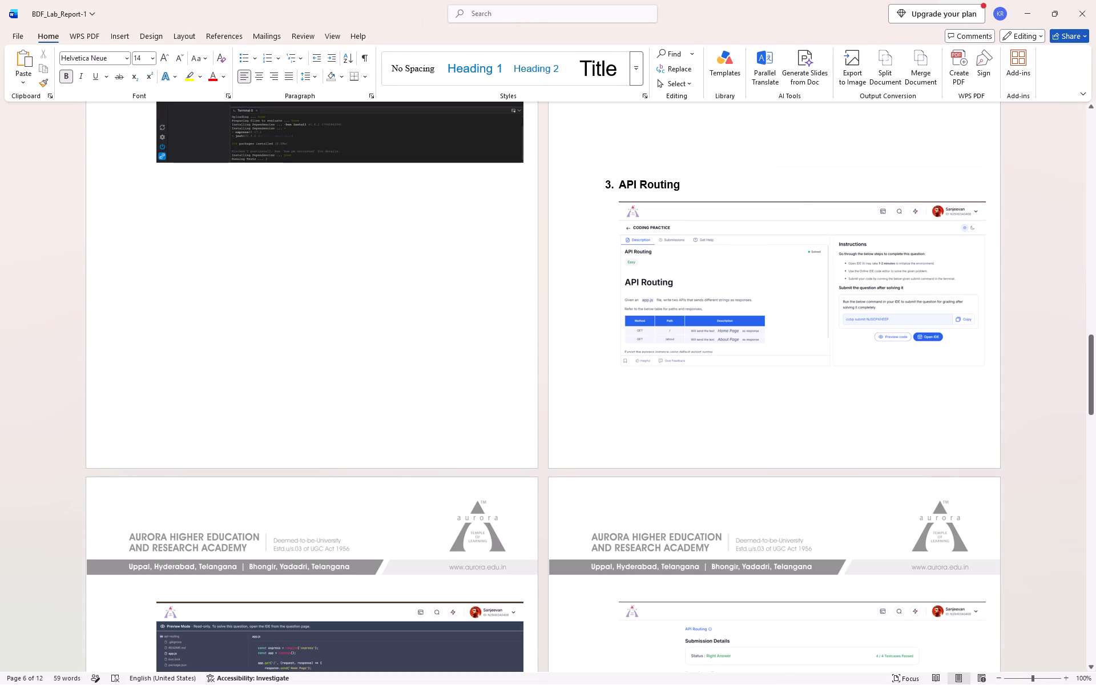
click(732, 328)
key(ctrl+v)
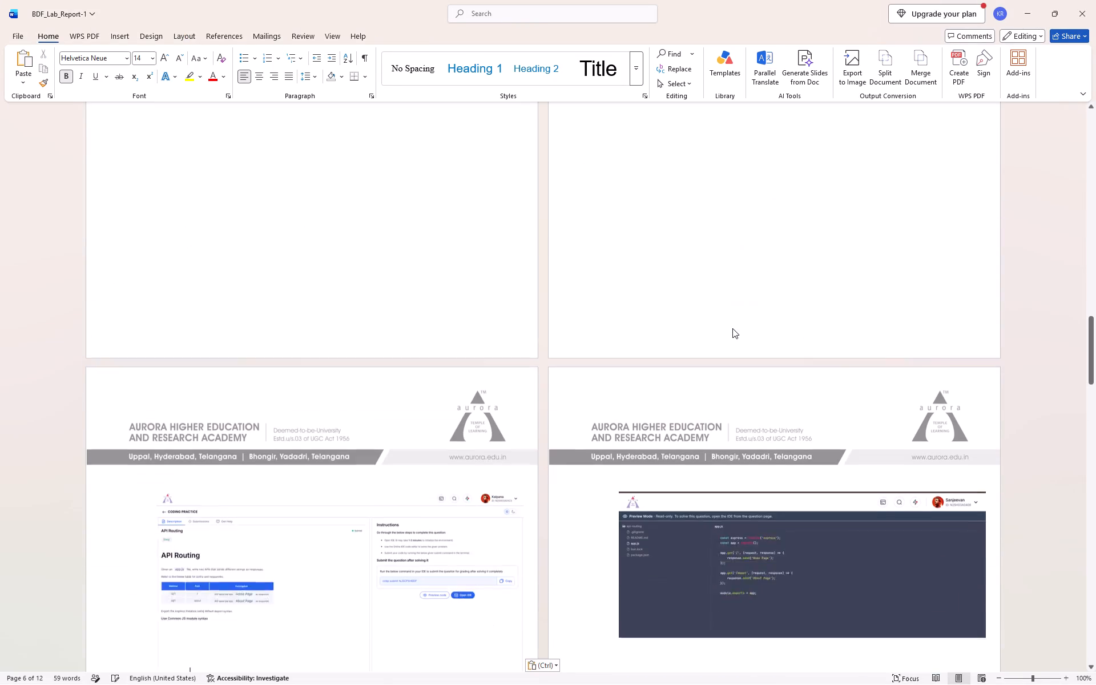
scroll(381, 582, down, 2)
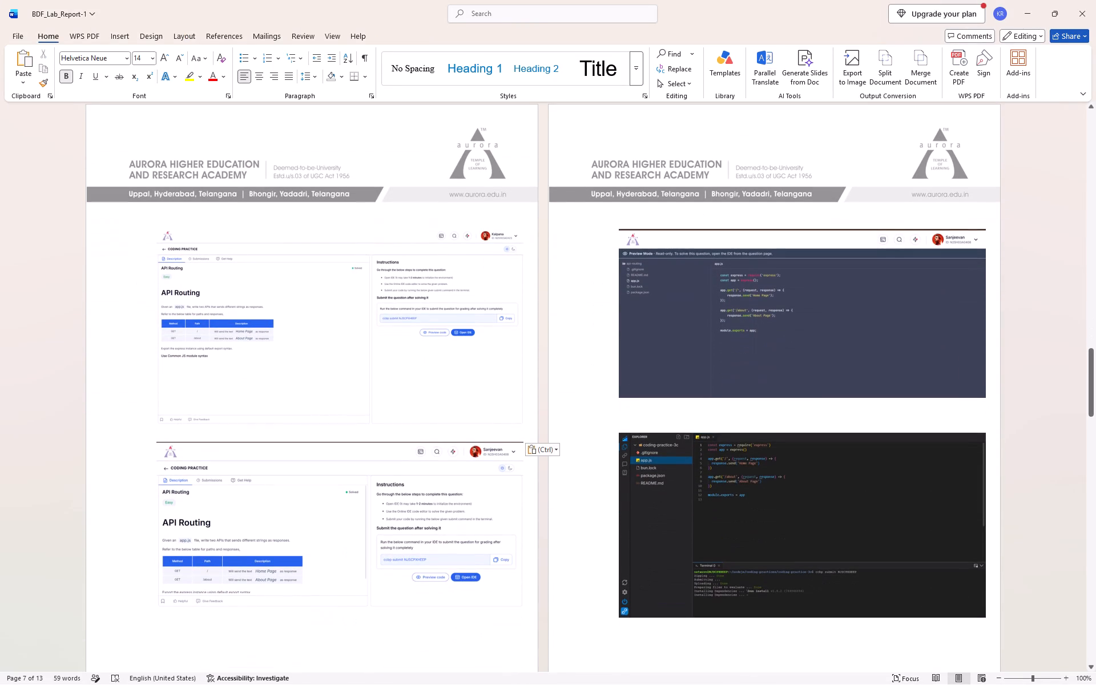
click(352, 539)
key(Delete)
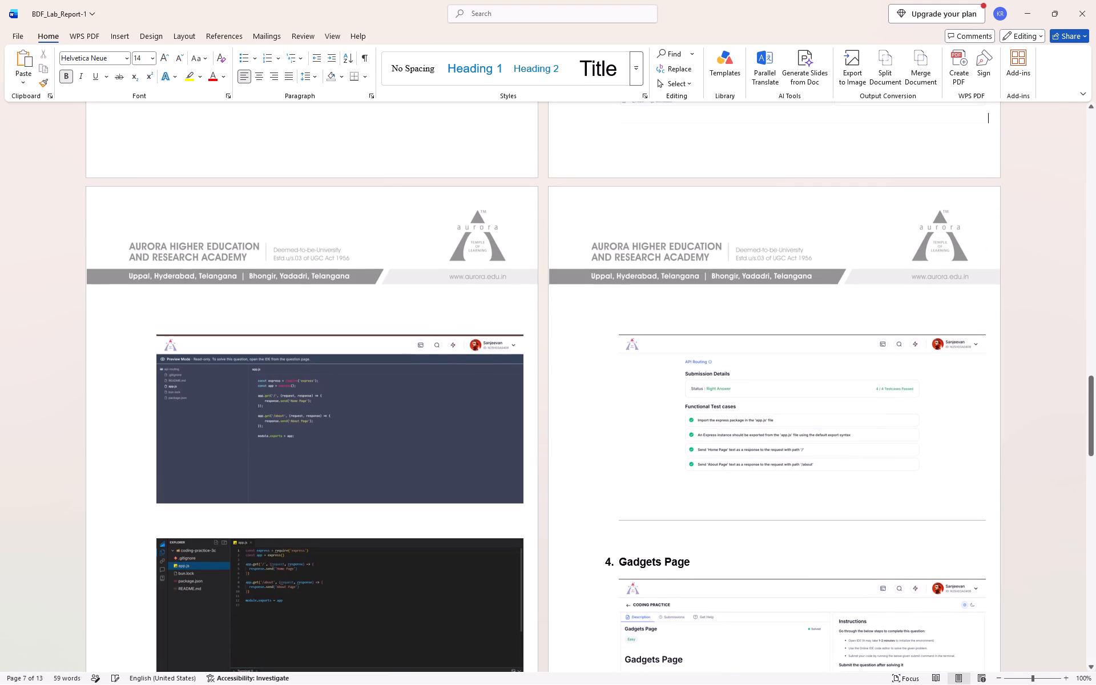
scroll(352, 539, up, 3)
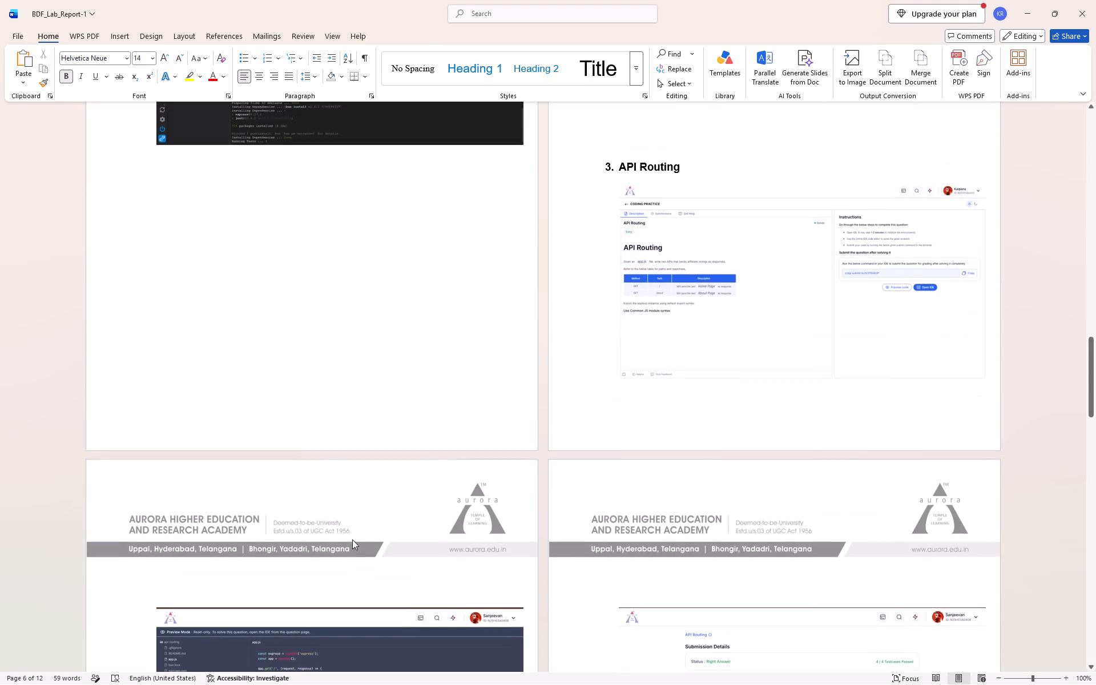
scroll(352, 539, down, 3)
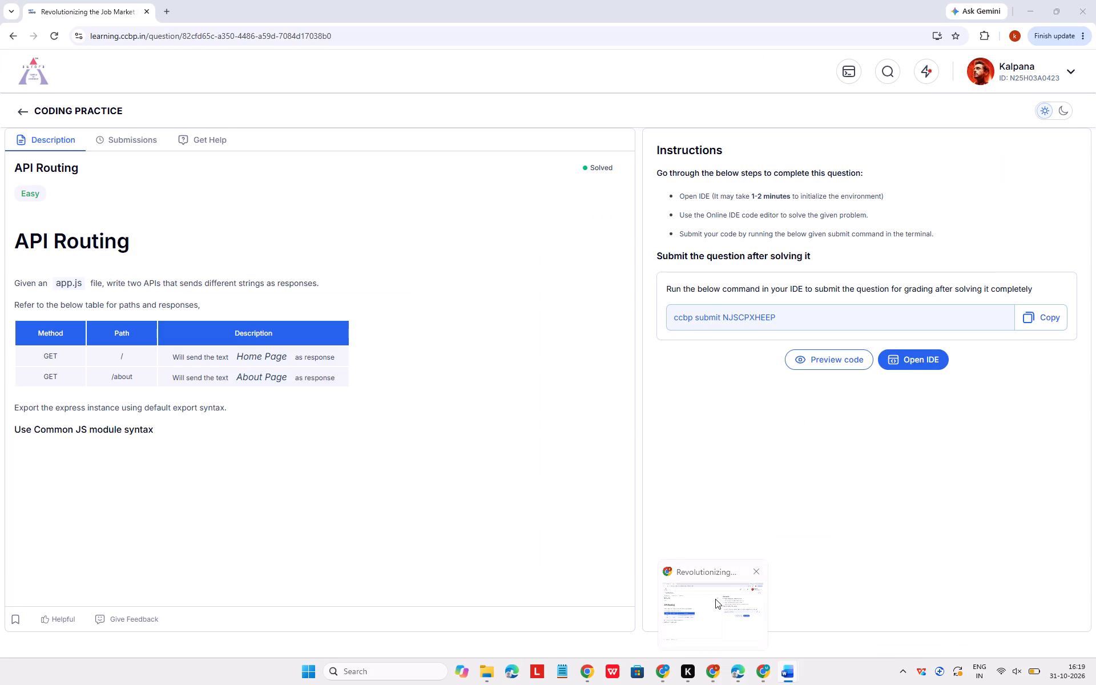
Switch to Chrome, open the code preview of the API Routing question and capture the full preview page with app.js.
click(715, 599)
click(850, 365)
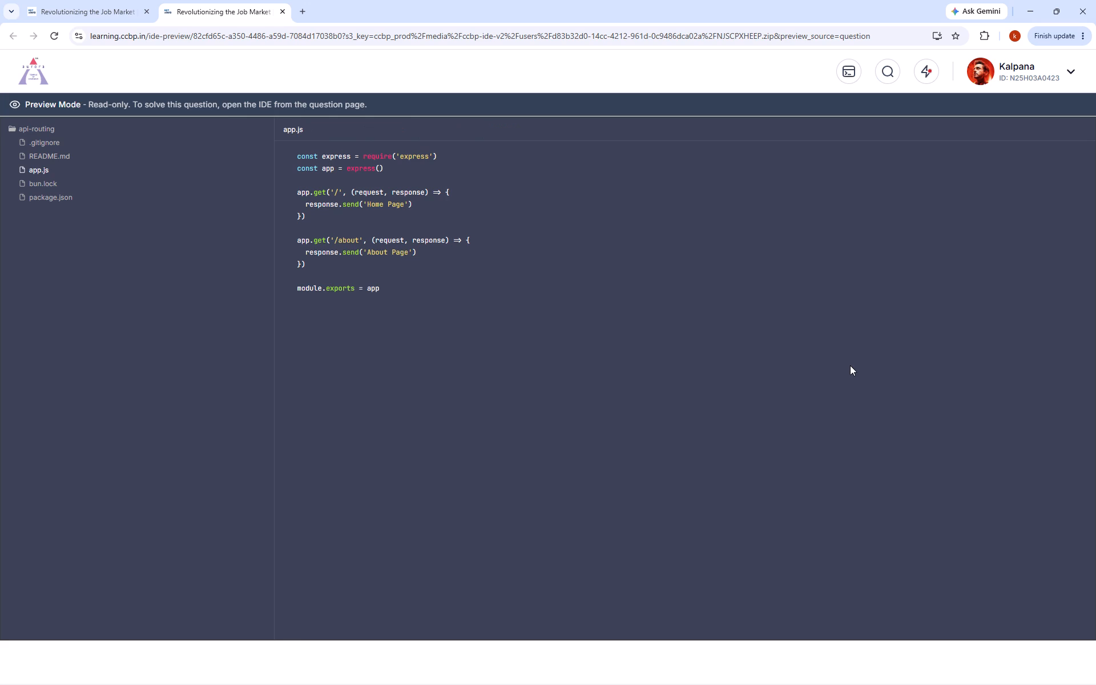
key(shift+super+s)
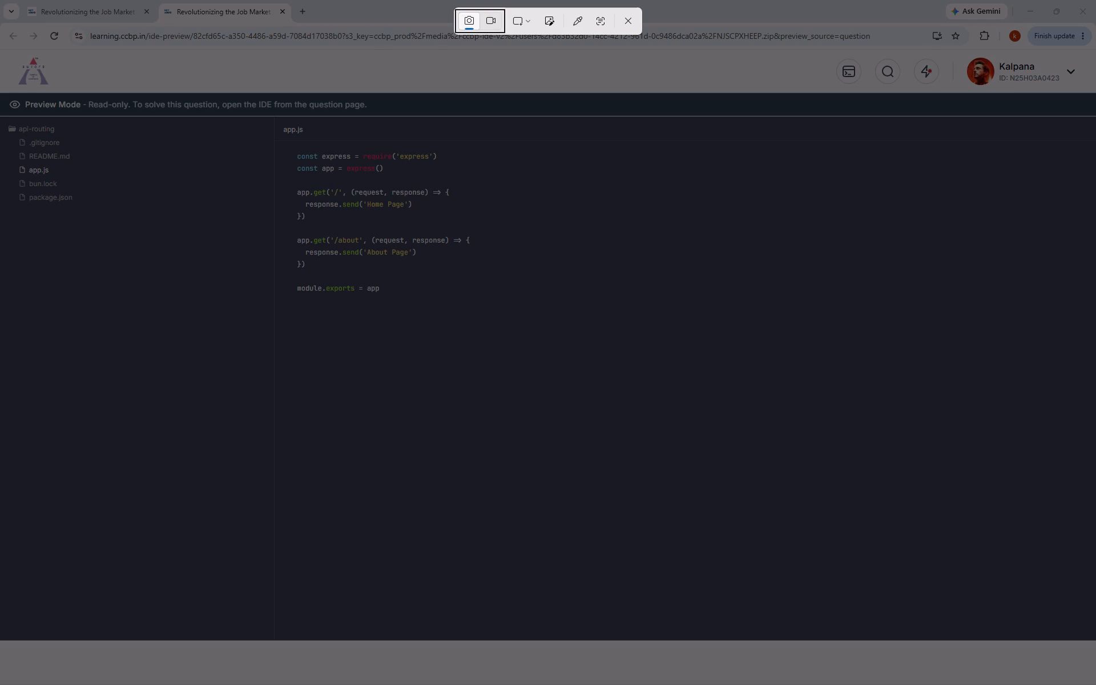
drag(0, 48, 1041, 623)
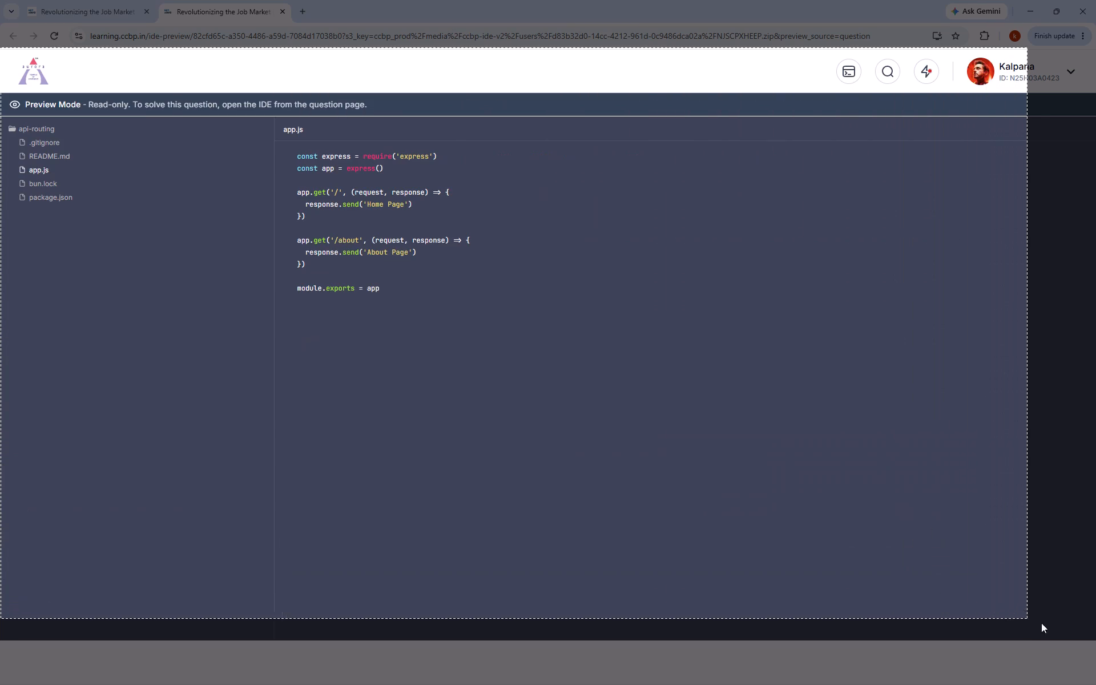
drag(1041, 623, 1095, 684)
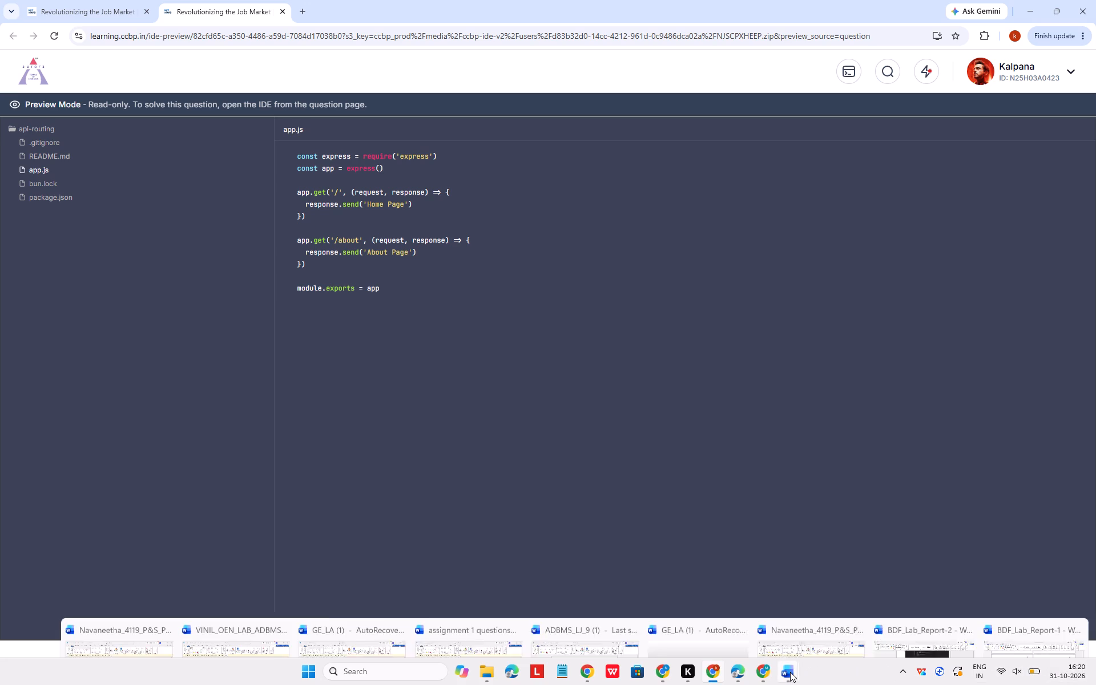
Switch to BDF_Lab_Report-1 in Word and replace the old API Routing code preview picture with the new capture.
click(1017, 613)
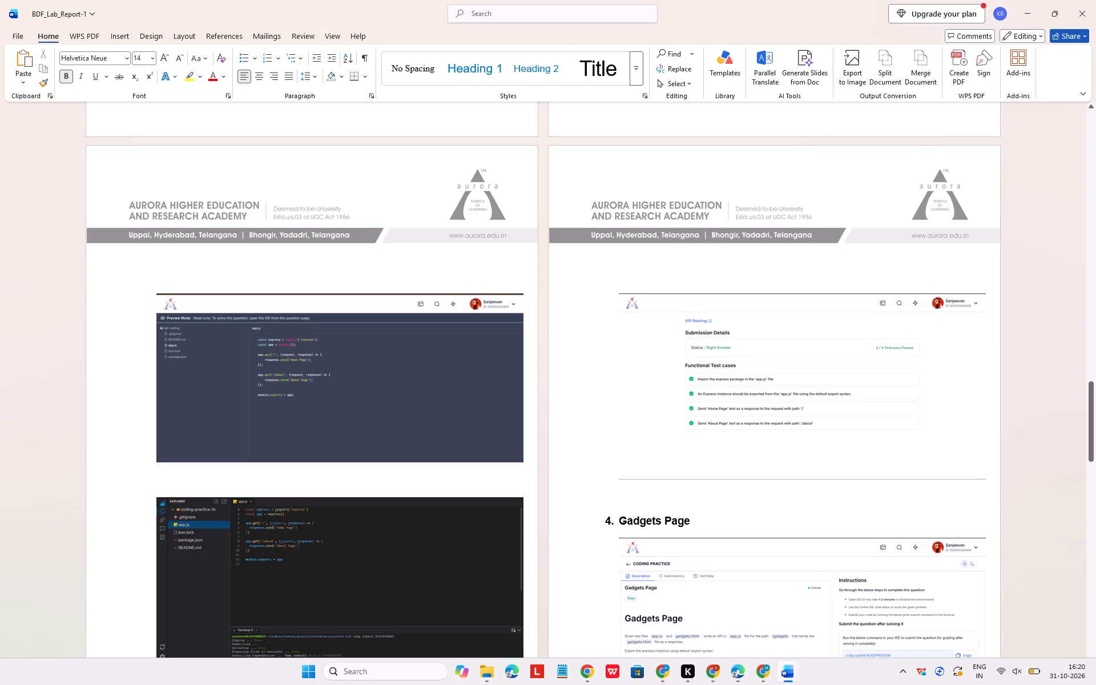
click(421, 378)
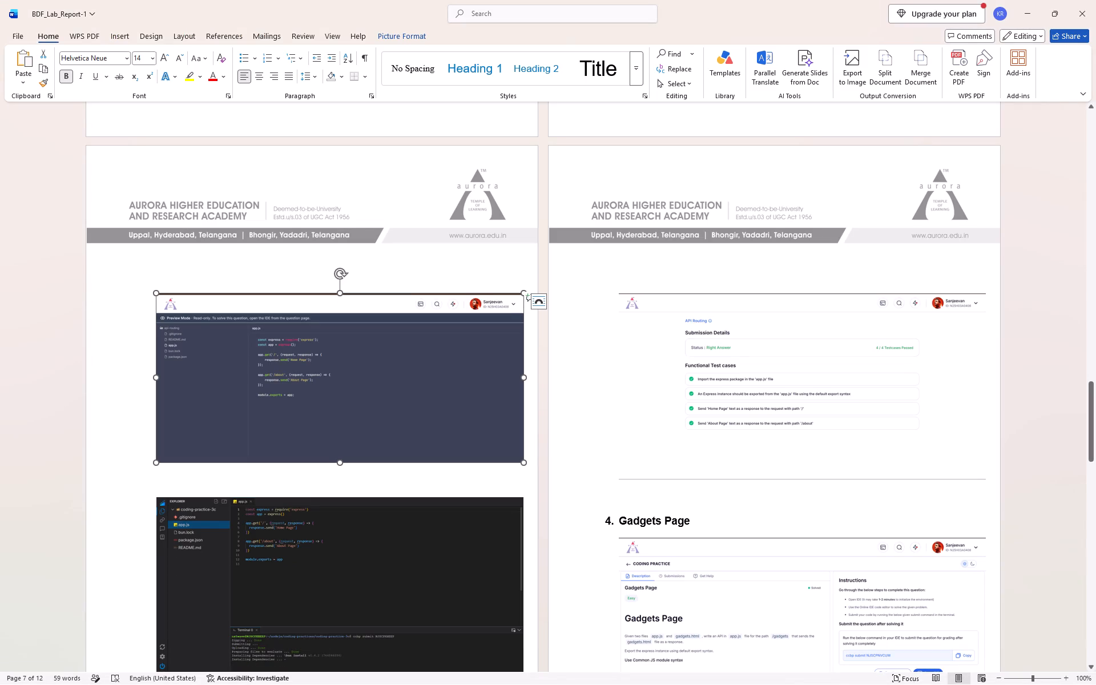
key(ctrl+v)
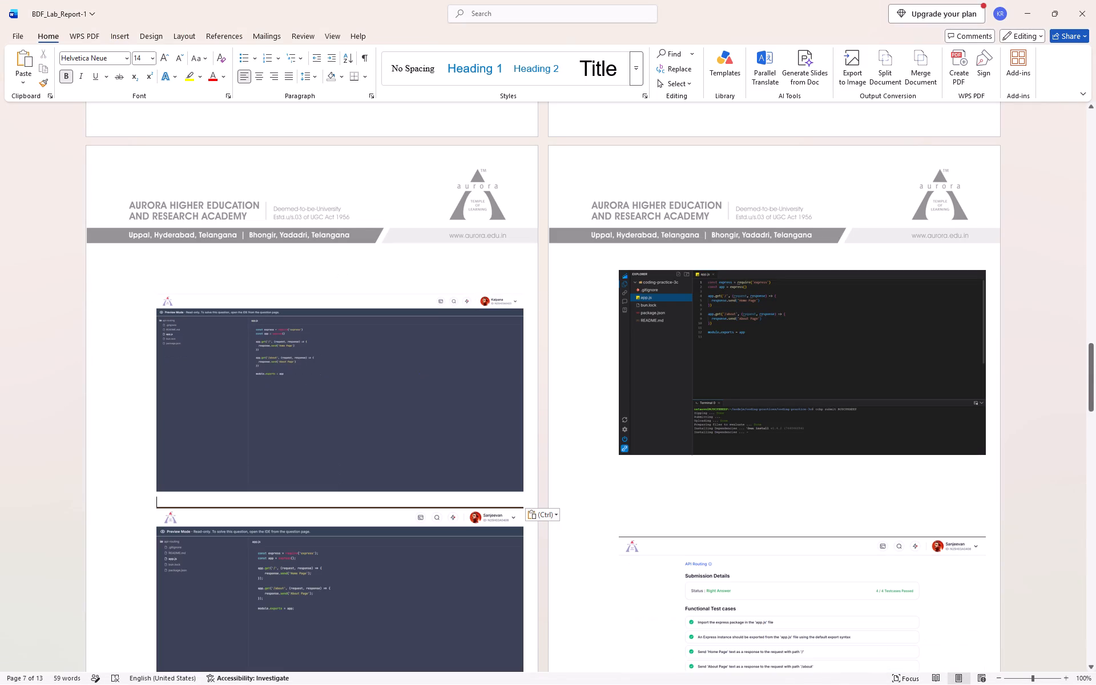
click(418, 598)
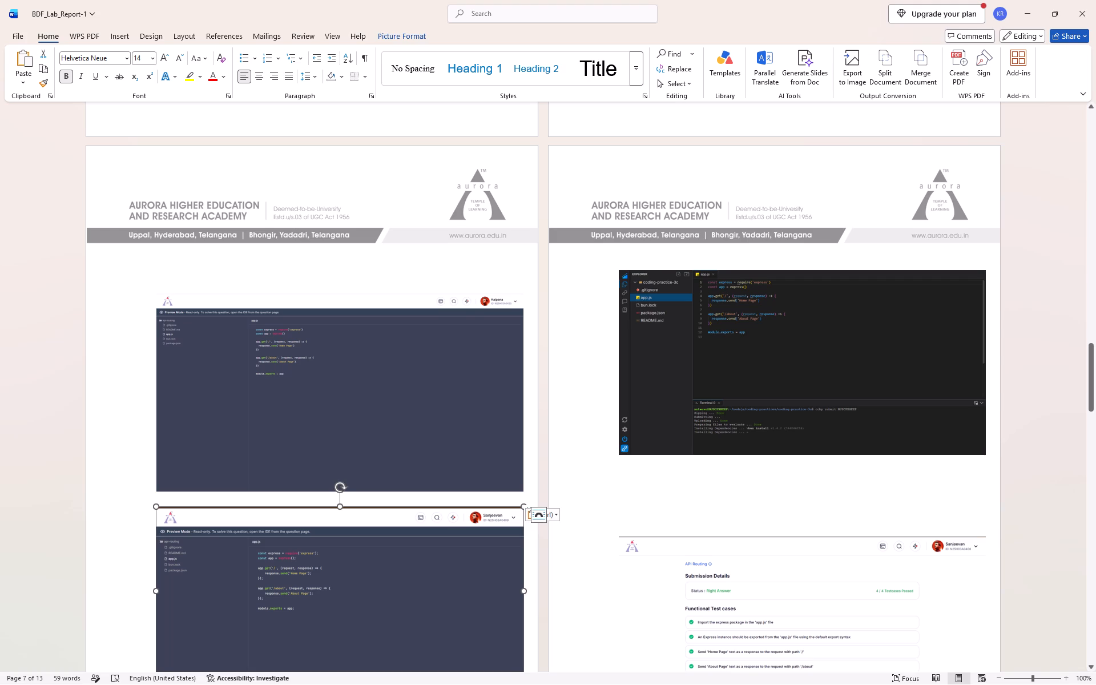
key(Delete)
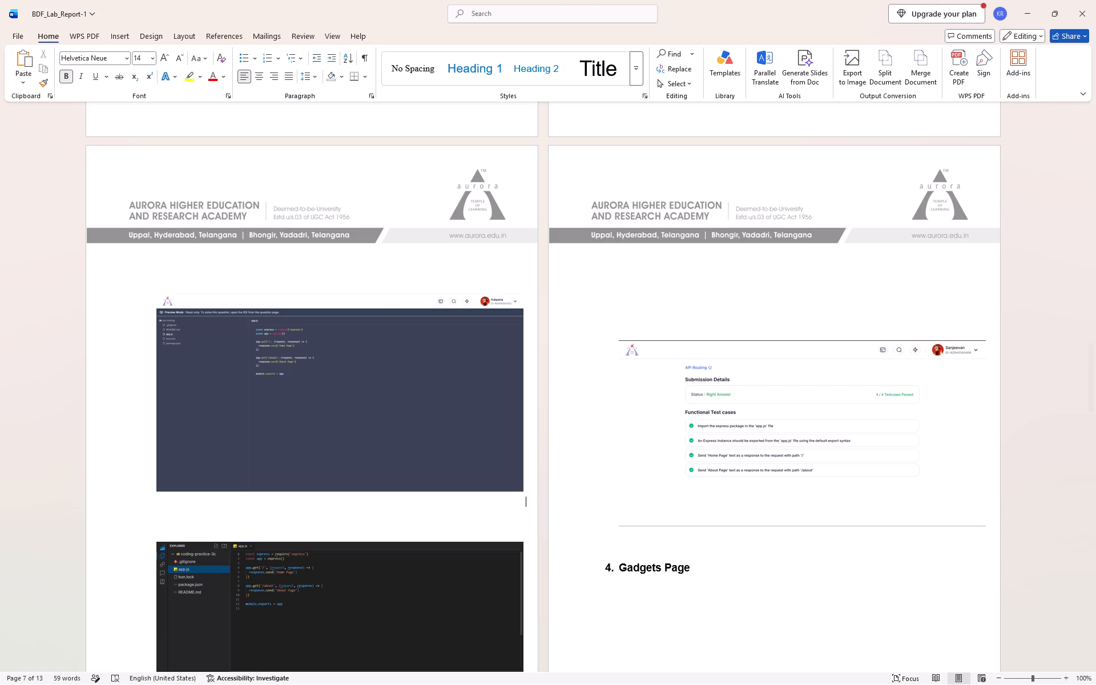
Back in Chrome, close the code preview tab and open the API Routing question in the IDE, ending the session active elsewhere.
scroll(418, 598, down, 2)
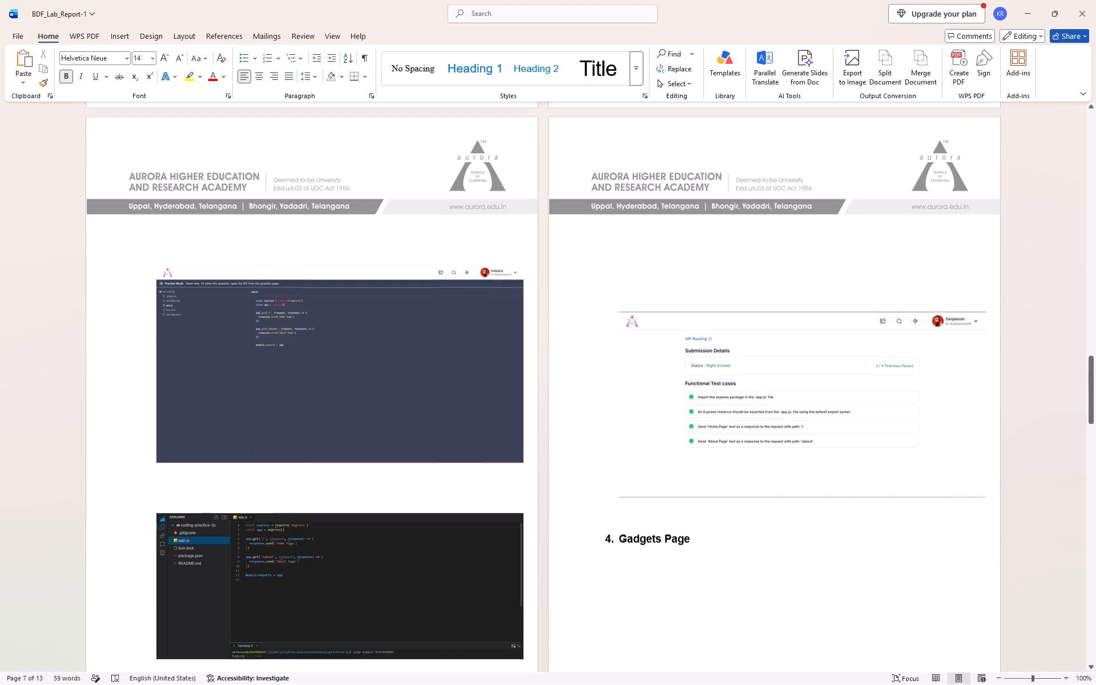
scroll(418, 598, down, 3)
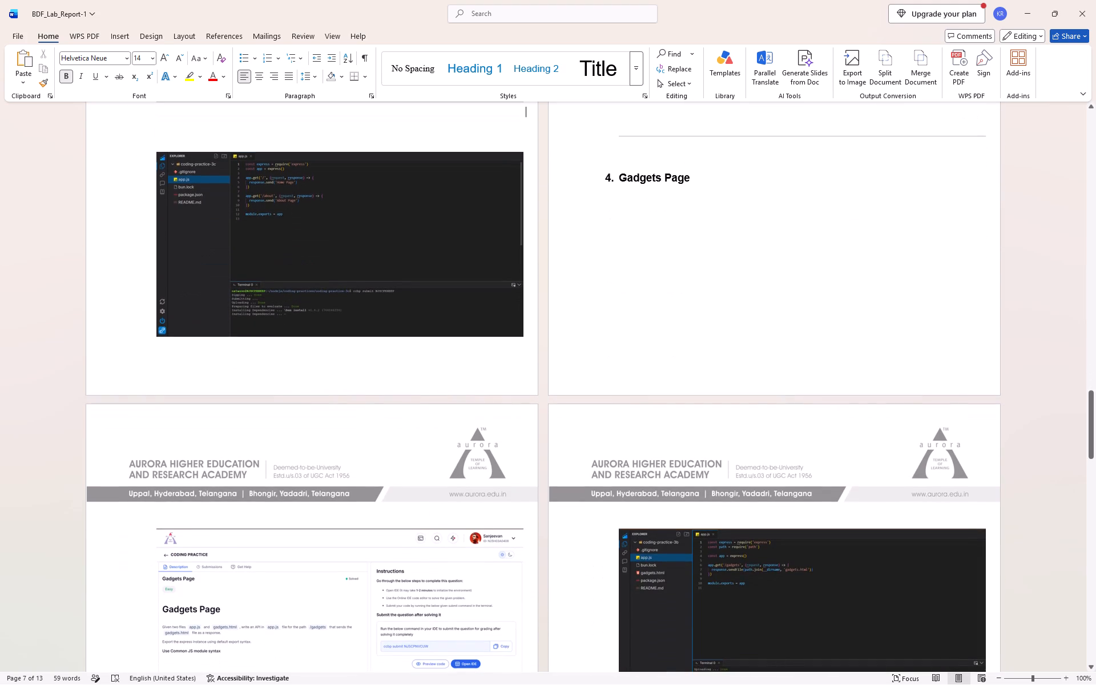
scroll(418, 598, up, 4)
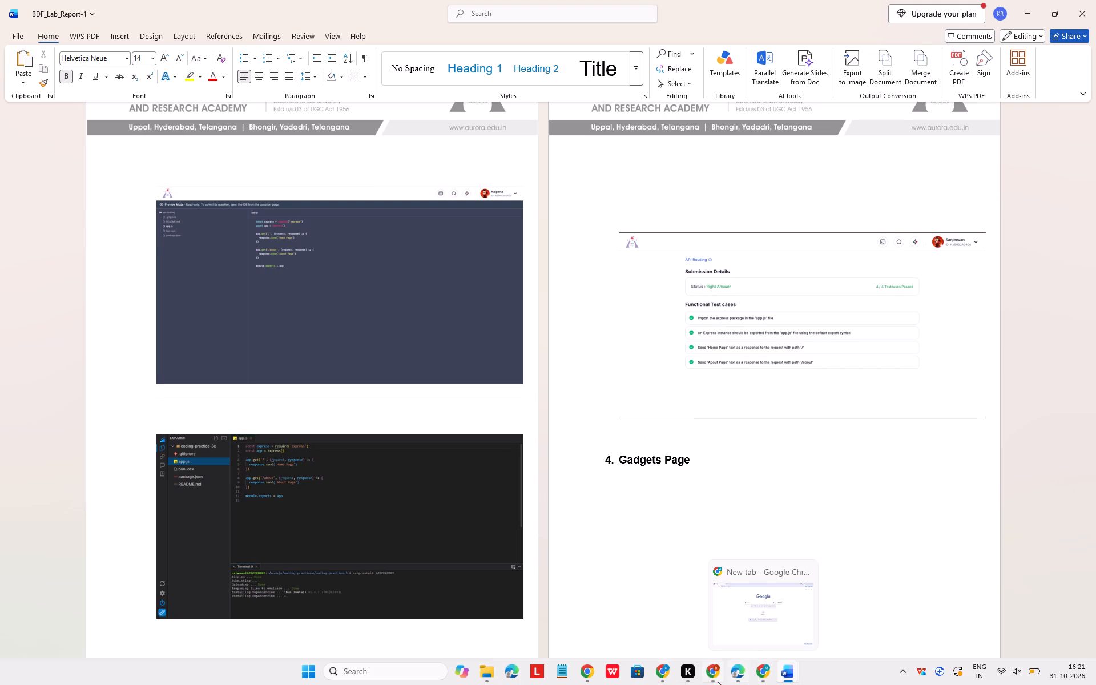
click(711, 635)
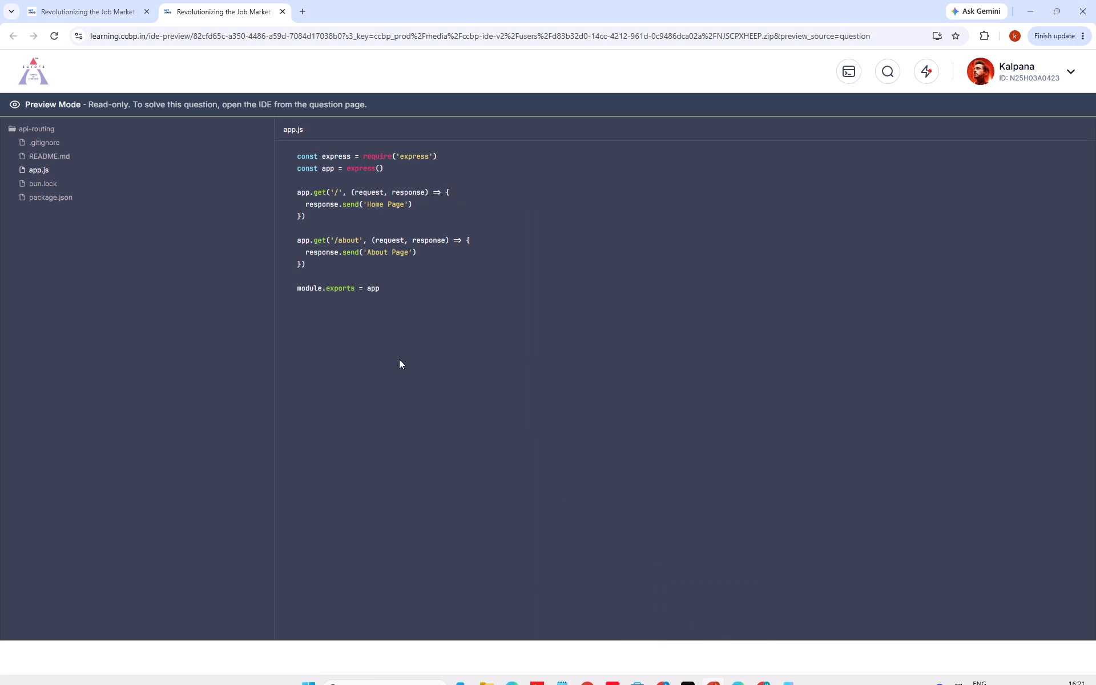
click(284, 13)
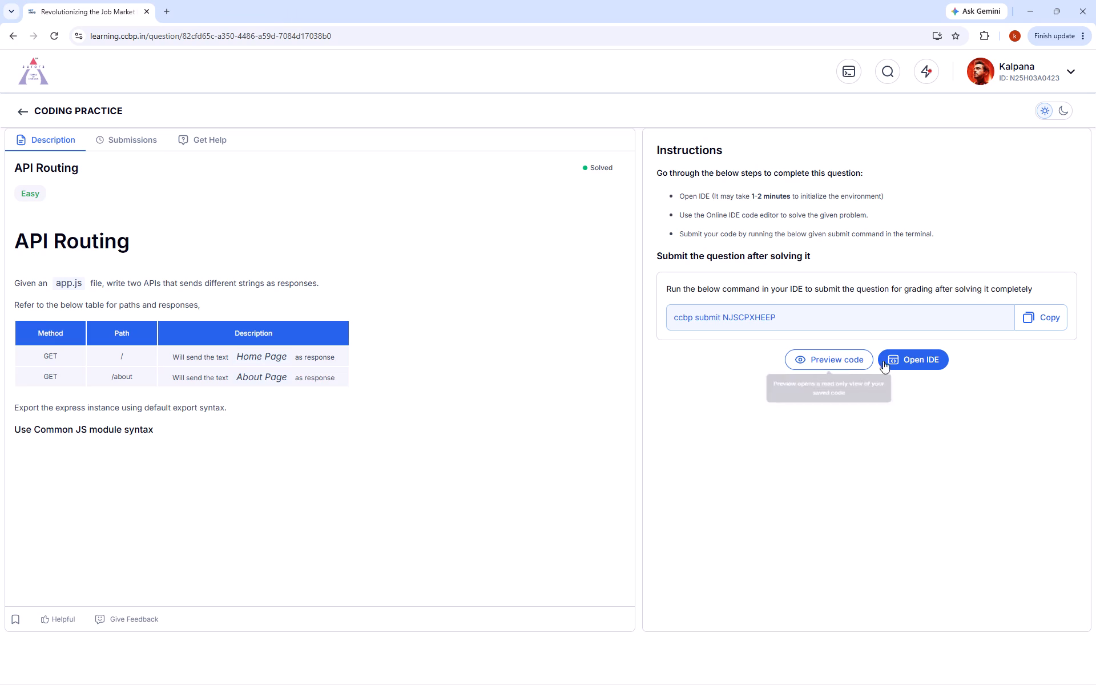
click(894, 361)
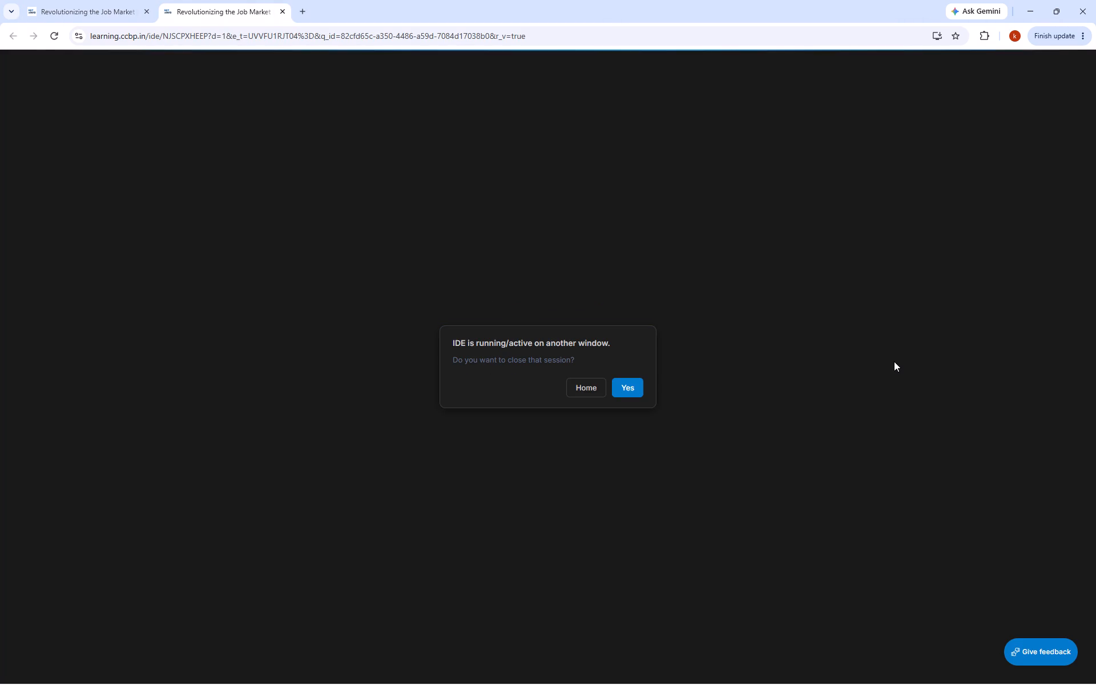
click(631, 388)
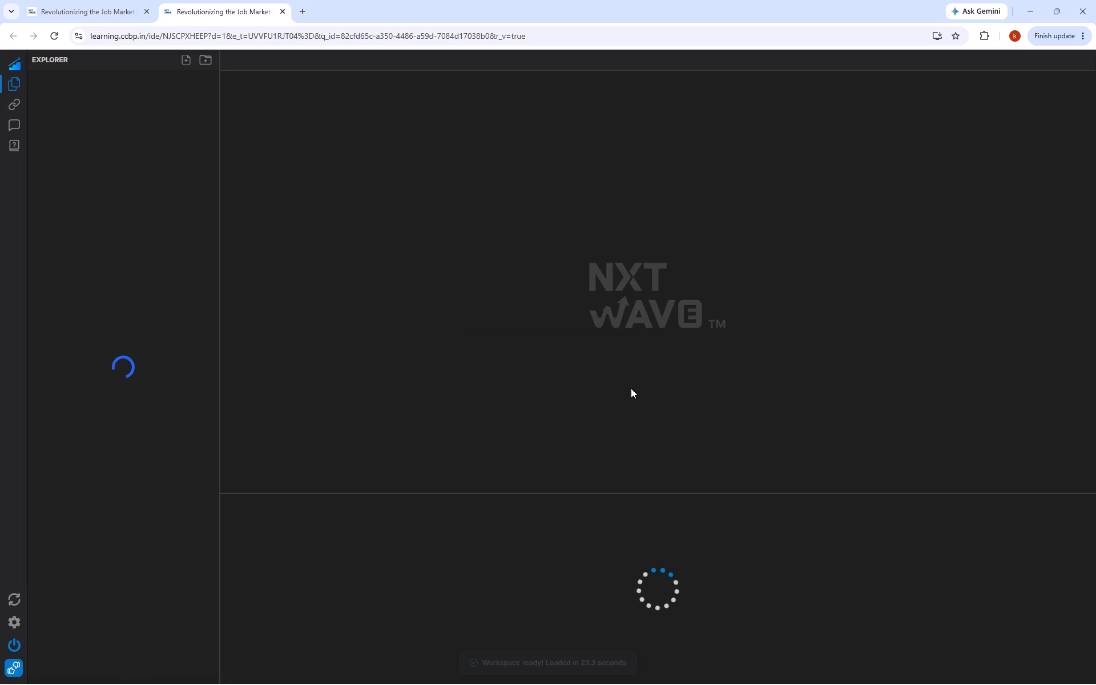
Copy the API Routing question's ccbp submit command, run it in the IDE terminal and open the resulting submission URL.
click(61, 0)
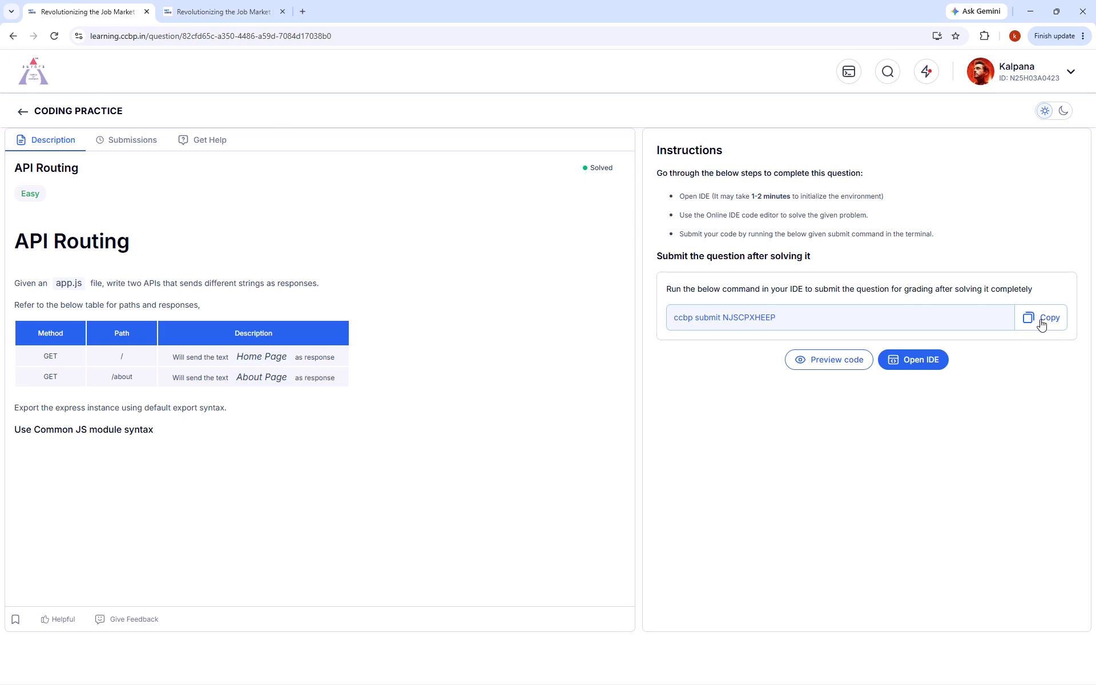
click(1040, 319)
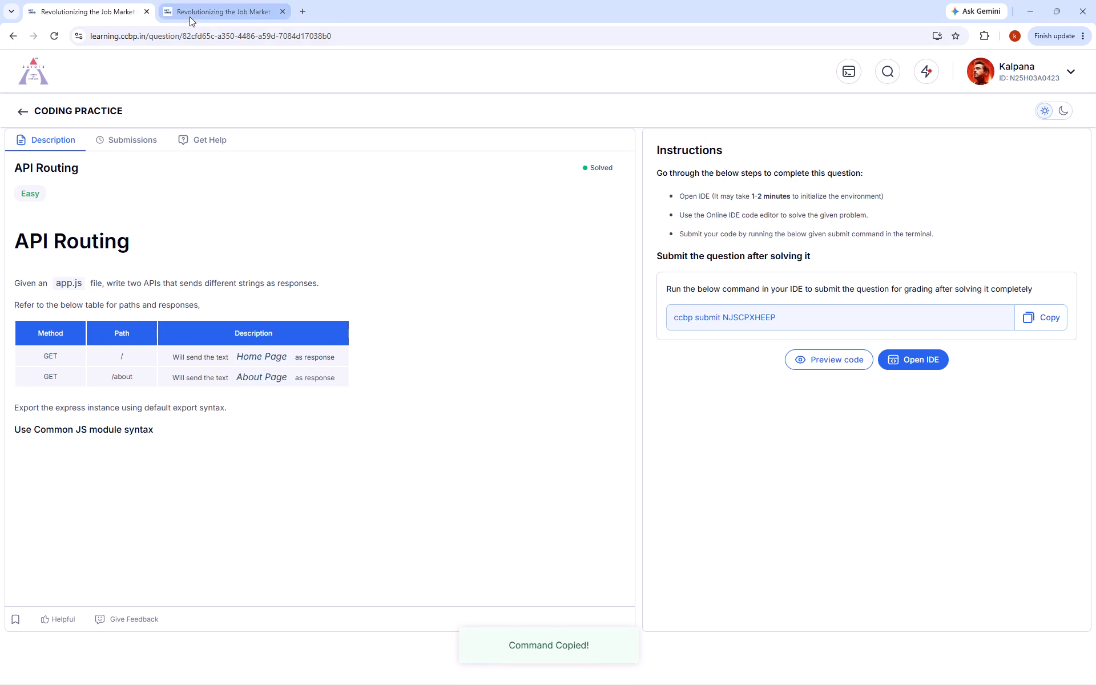
click(190, 18)
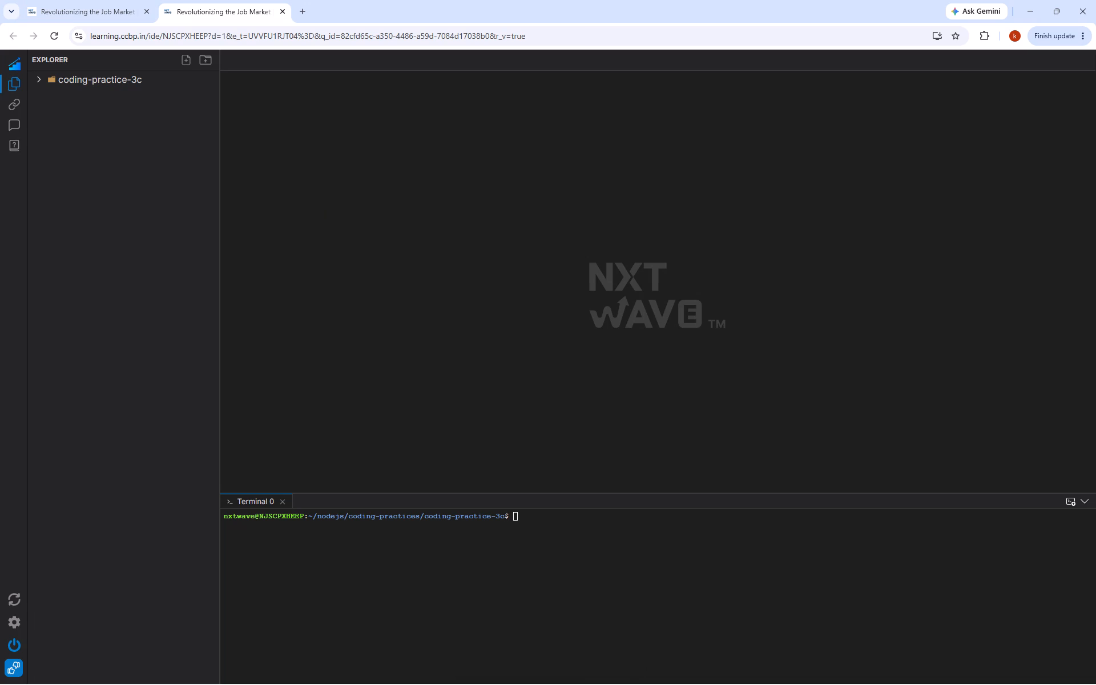
click(515, 517)
key(ctrl+shift+v)
key(Return)
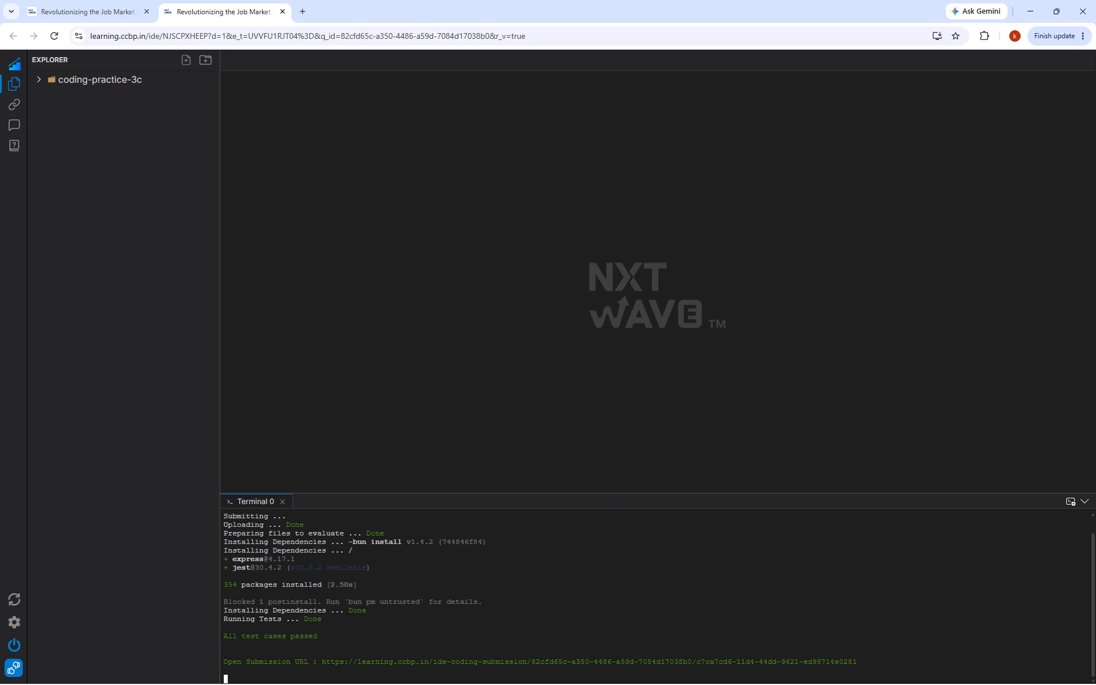
click(617, 660)
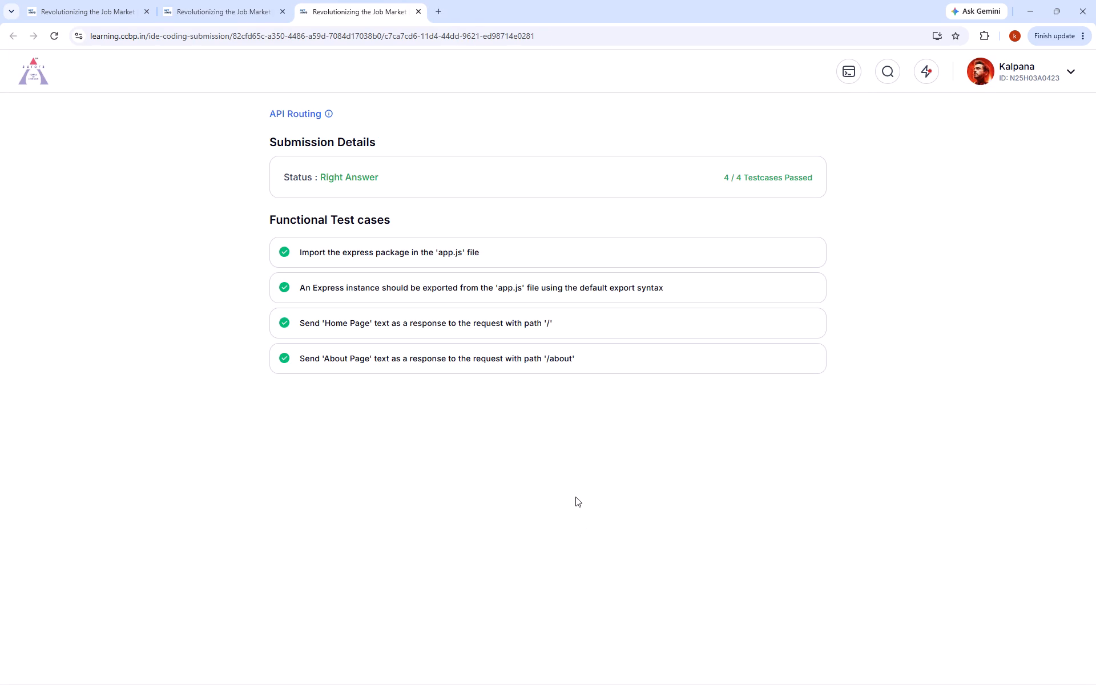
Capture the full API Routing submission details page and use it in the Word report to replace the old submission picture.
key(shift+super+s)
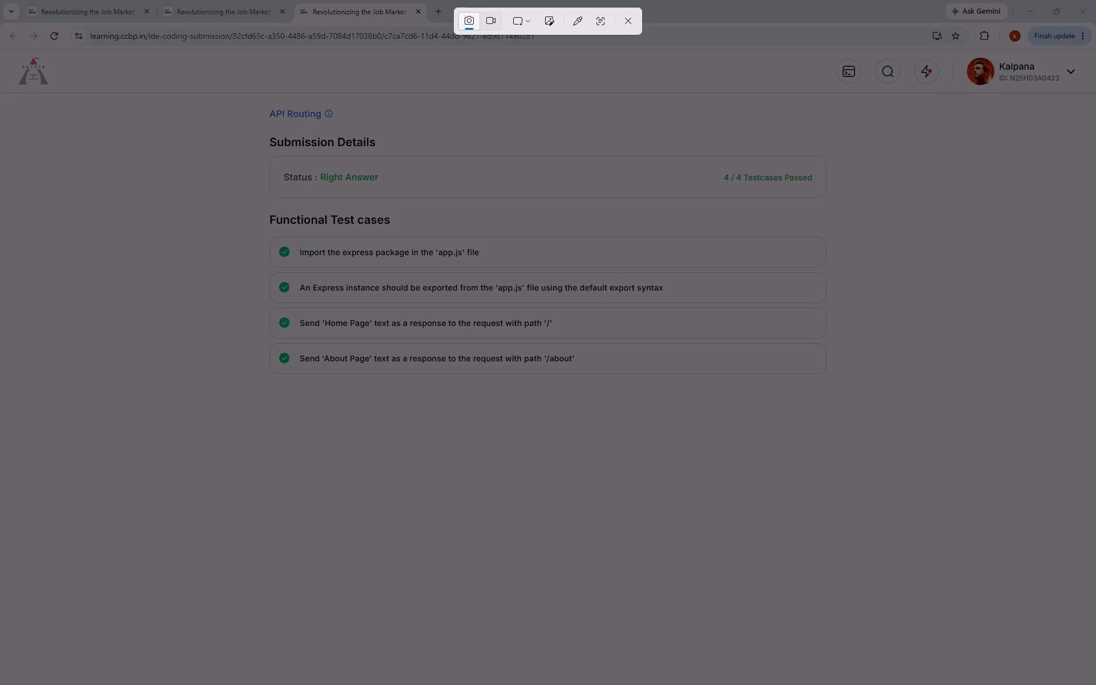
drag(1, 54, 1095, 684)
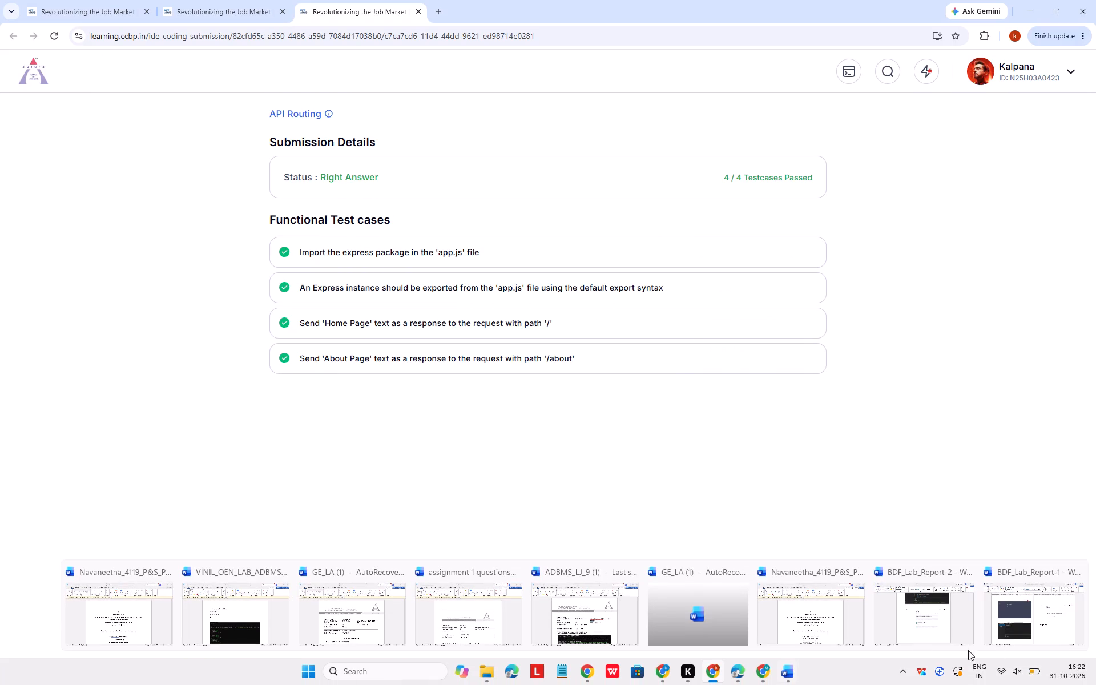
click(1055, 625)
click(781, 331)
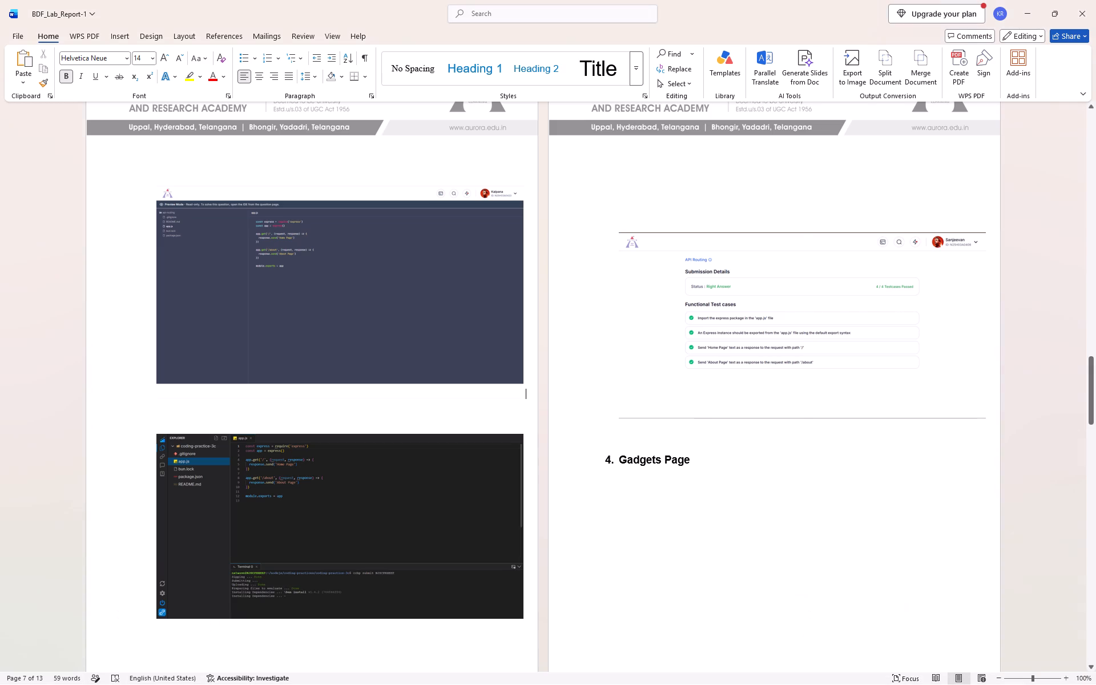
key(ctrl+v)
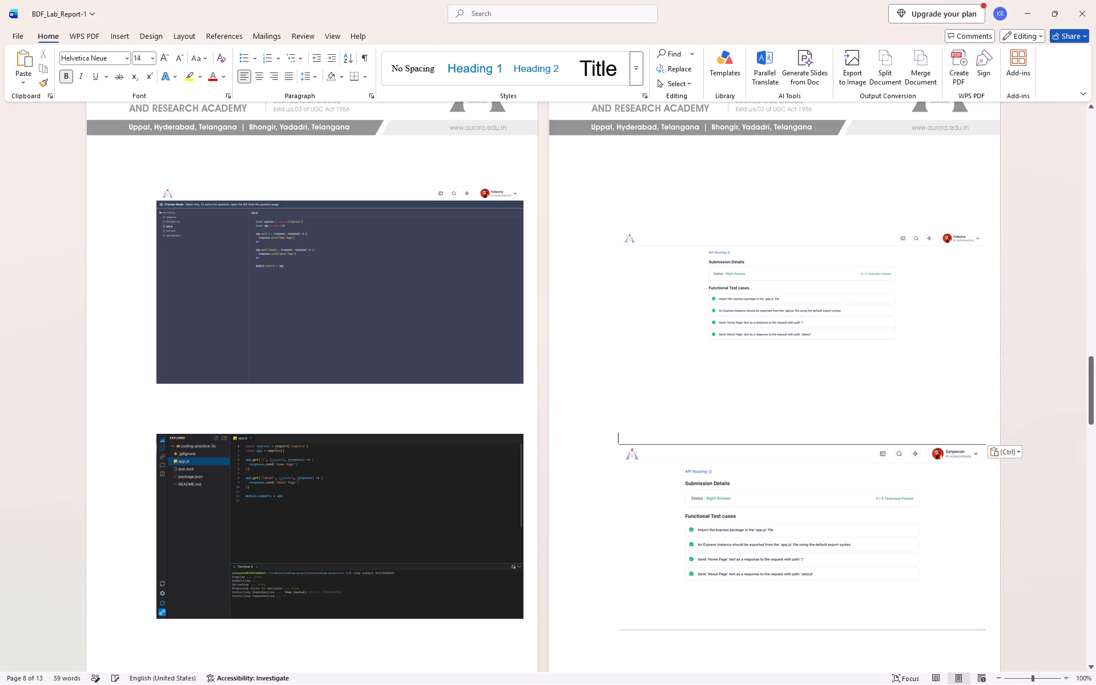
click(748, 499)
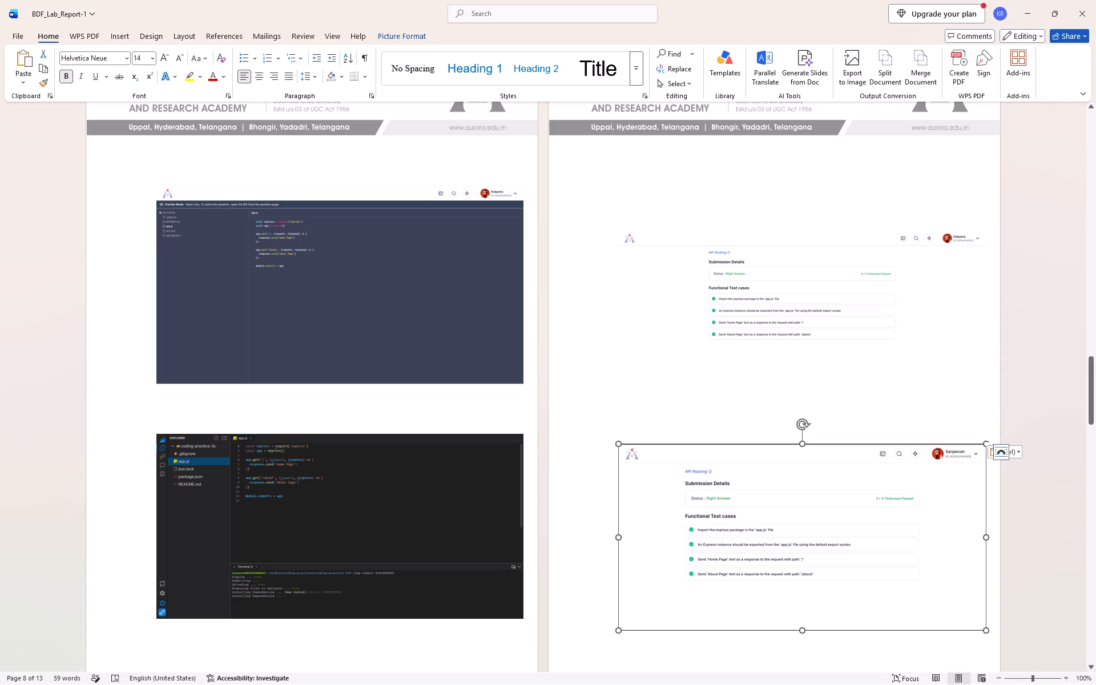
key(Delete)
Back in Chrome, close the submission and IDE tabs and open the Gadgets Page question from the Coding Practice list.
scroll(748, 499, down, 7)
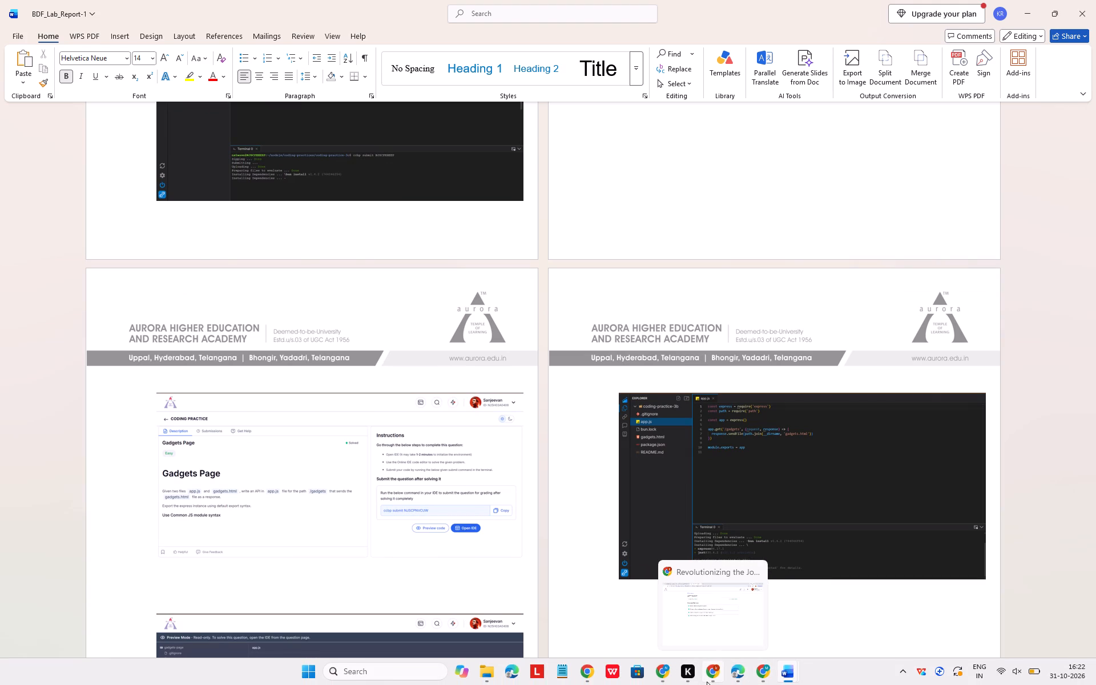
click(710, 644)
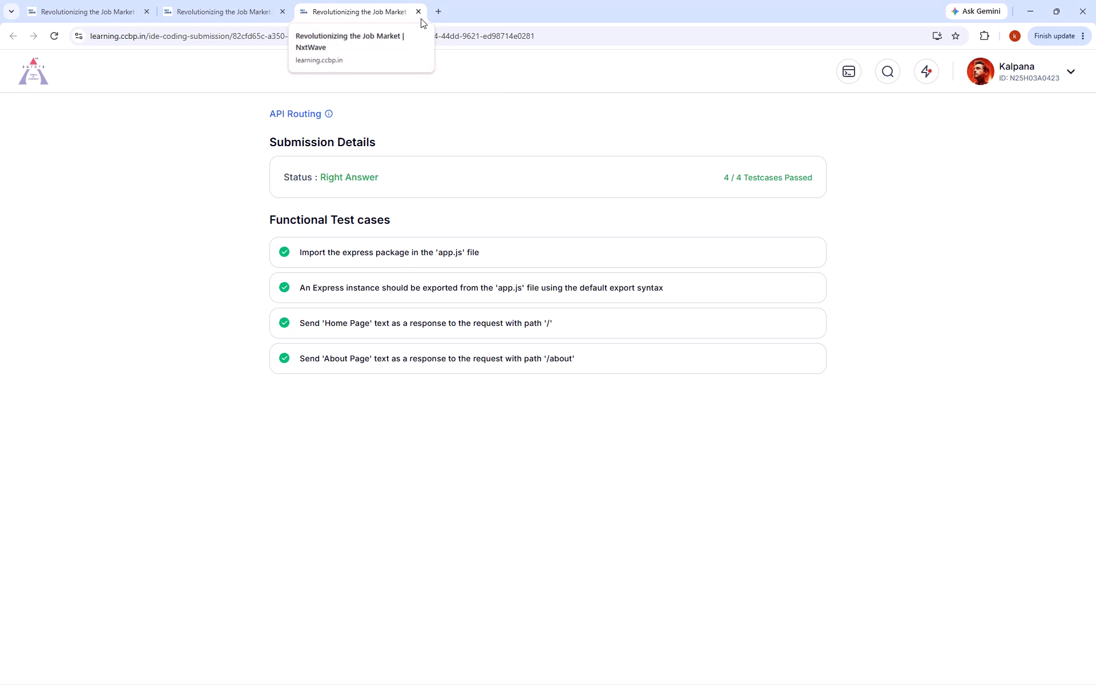
click(417, 10)
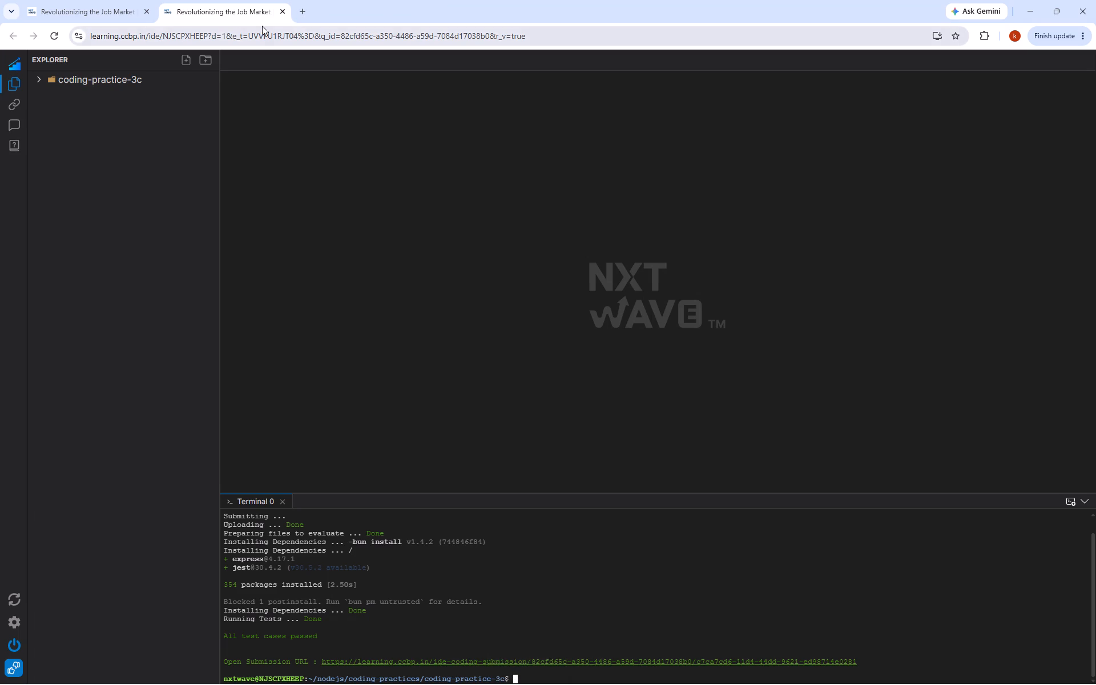
click(280, 13)
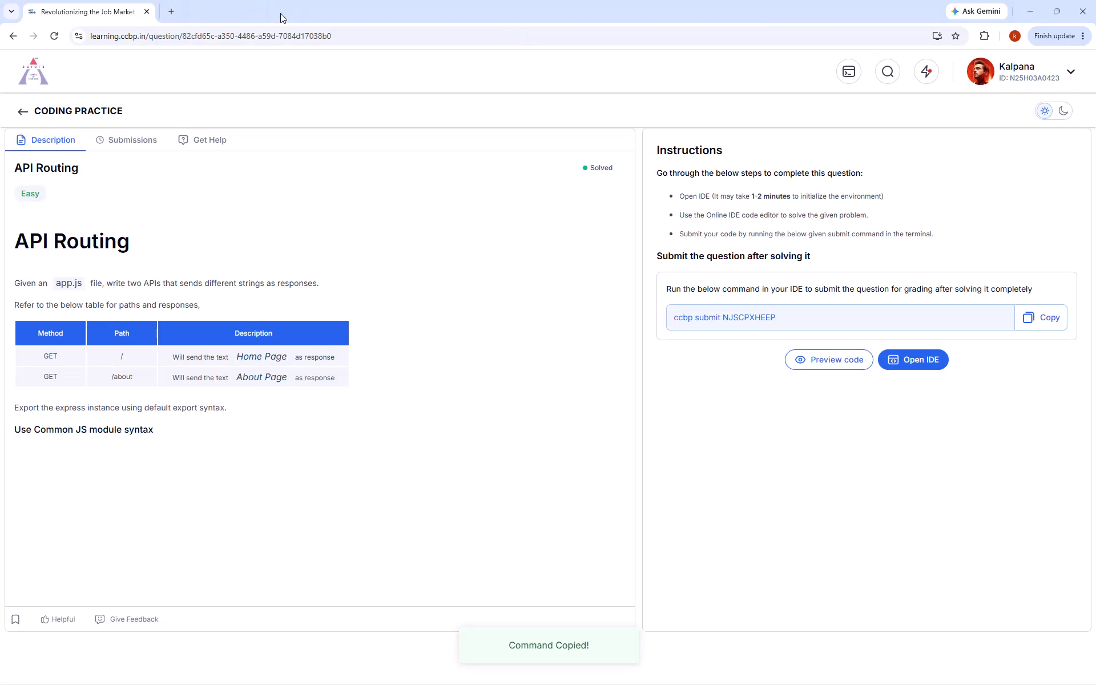
click(18, 115)
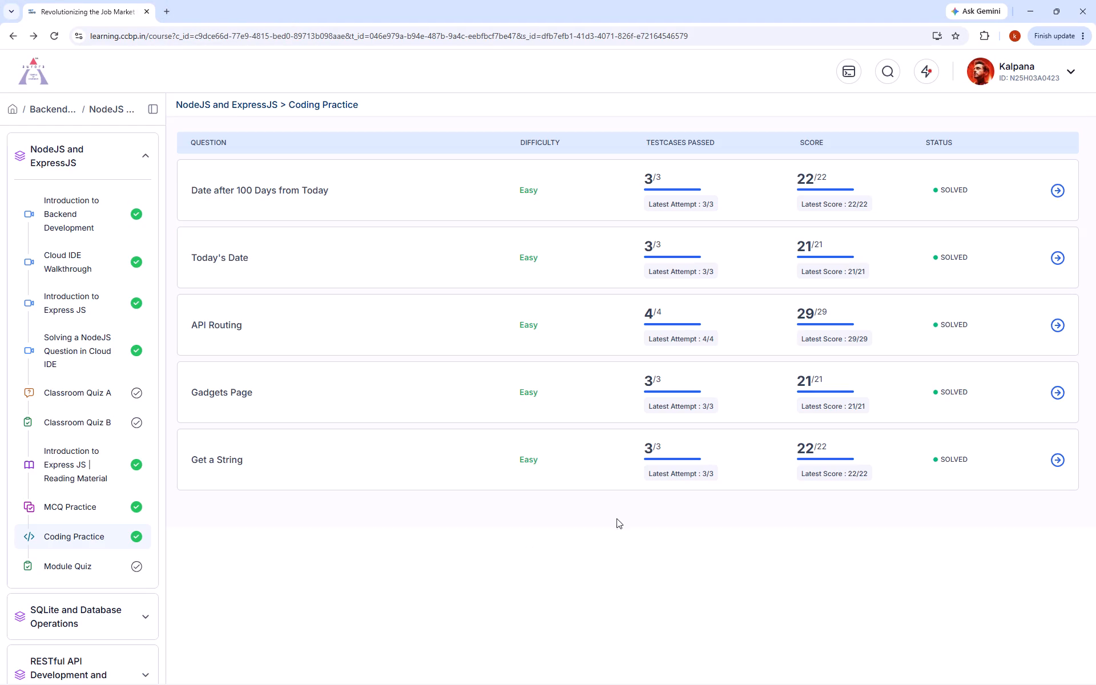
click(1059, 394)
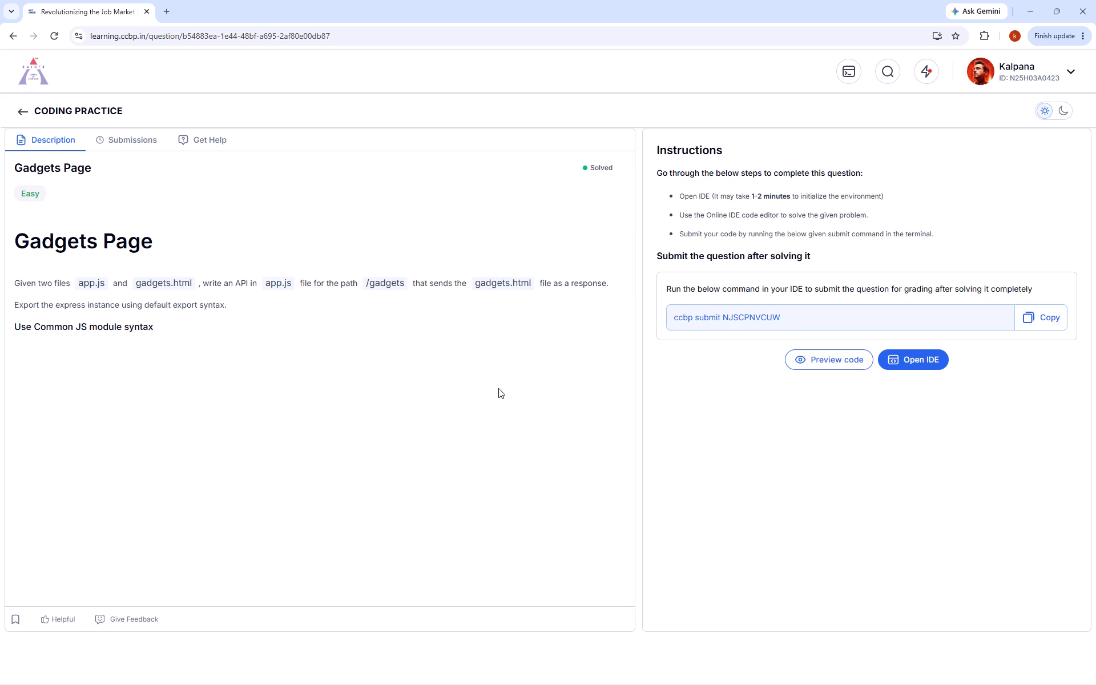
Capture the full Gadgets Page question page and use it in the BDF_Lab_Report-1 Word document to replace the old question picture.
key(shift+super+s)
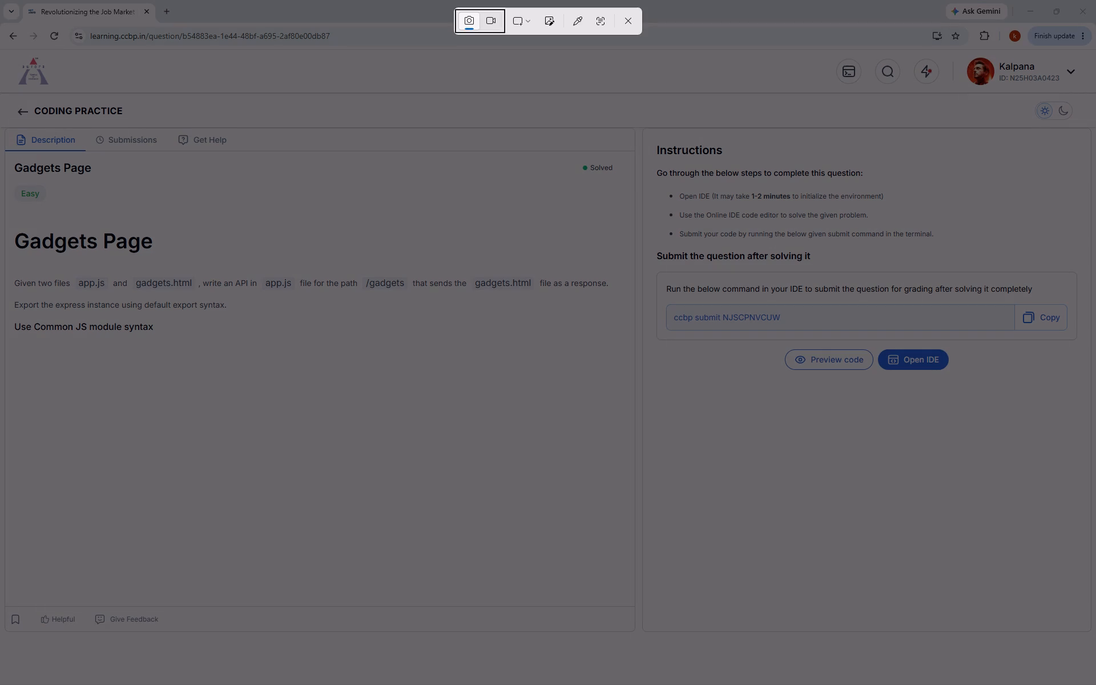
drag(0, 50, 876, 607)
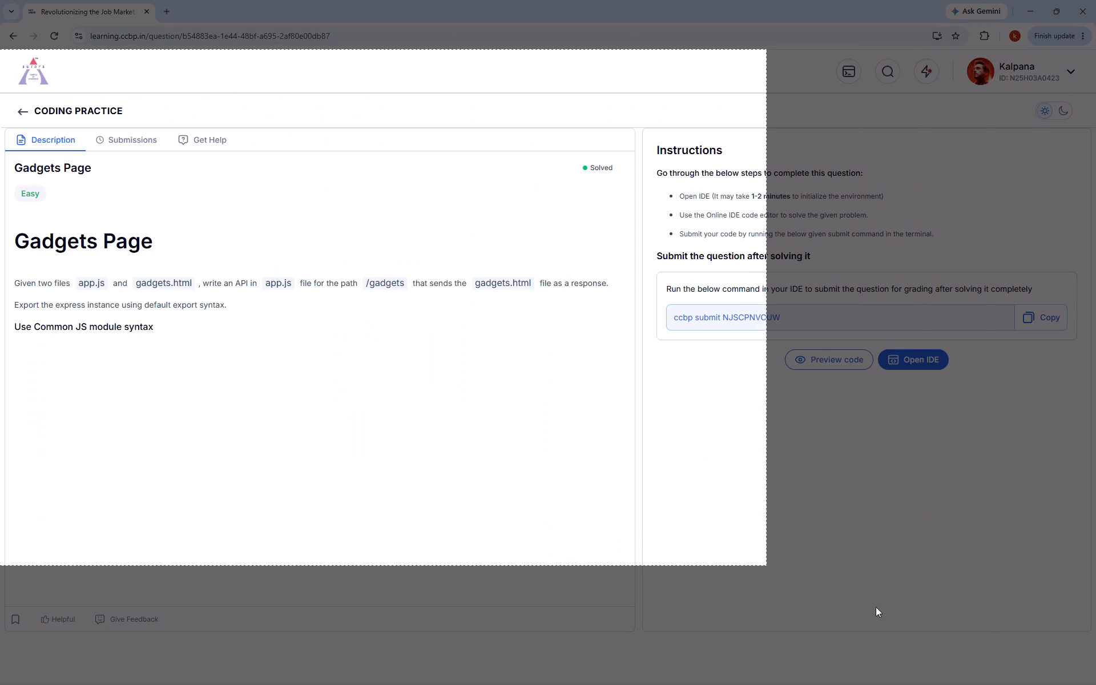
drag(876, 607, 1095, 684)
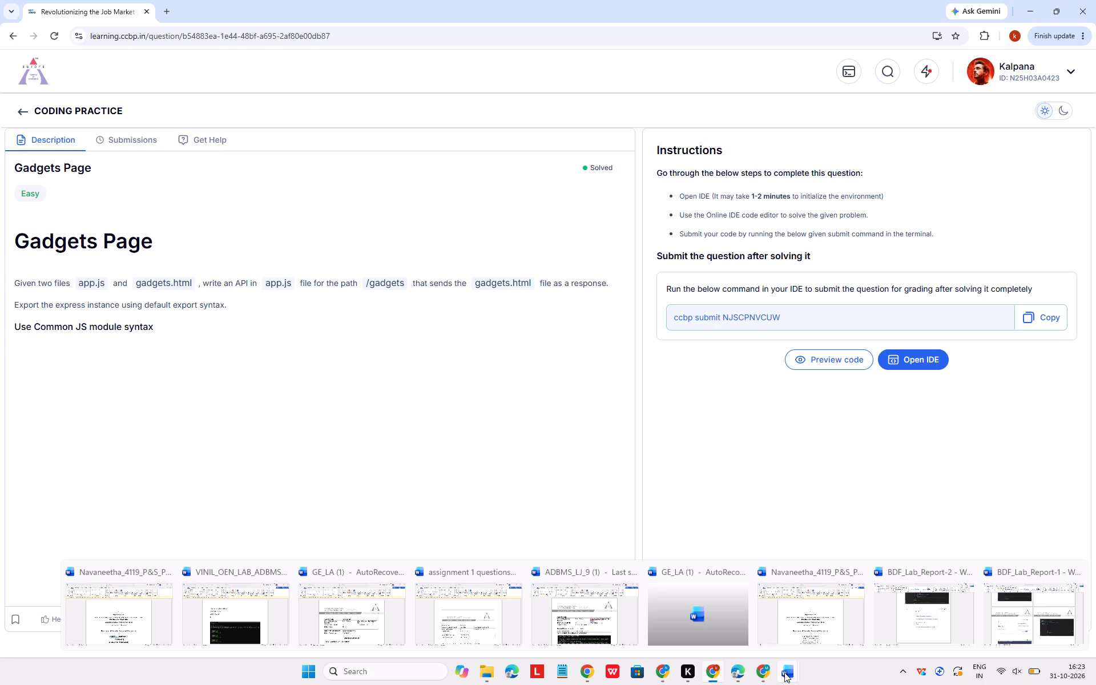
click(1025, 609)
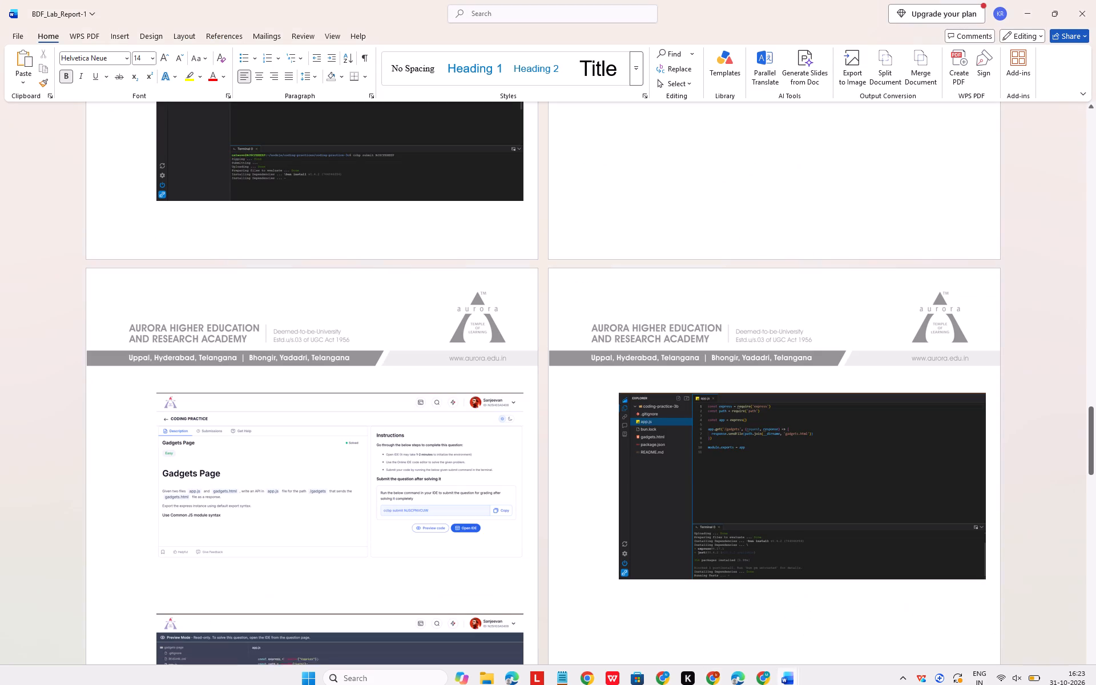
click(358, 504)
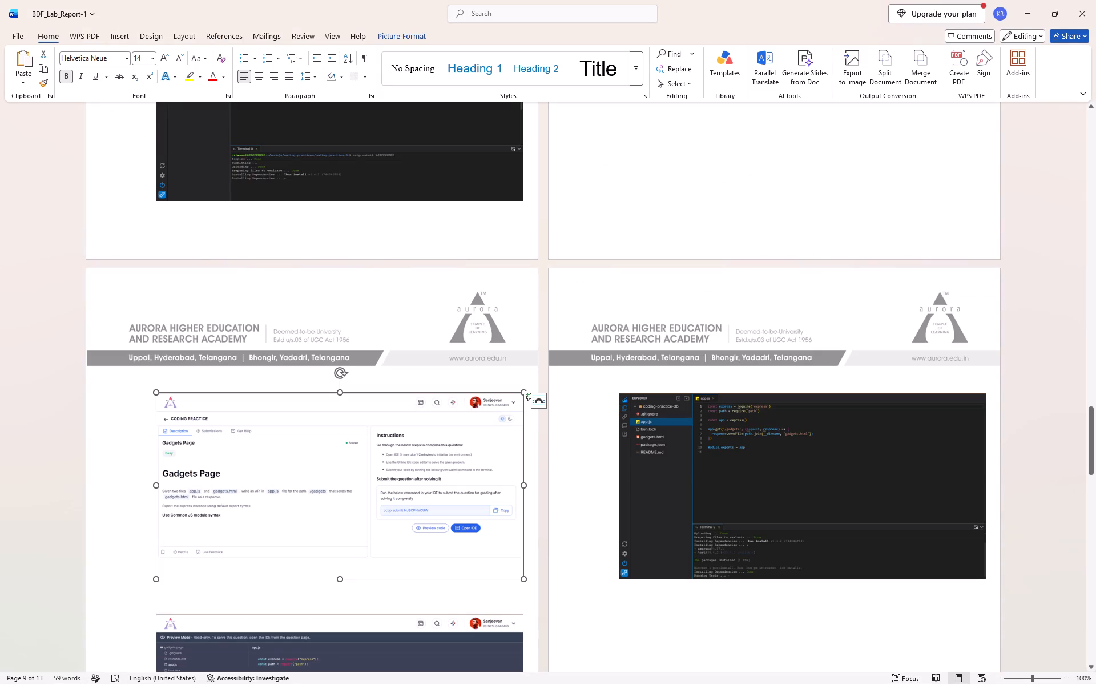
key(ctrl+v)
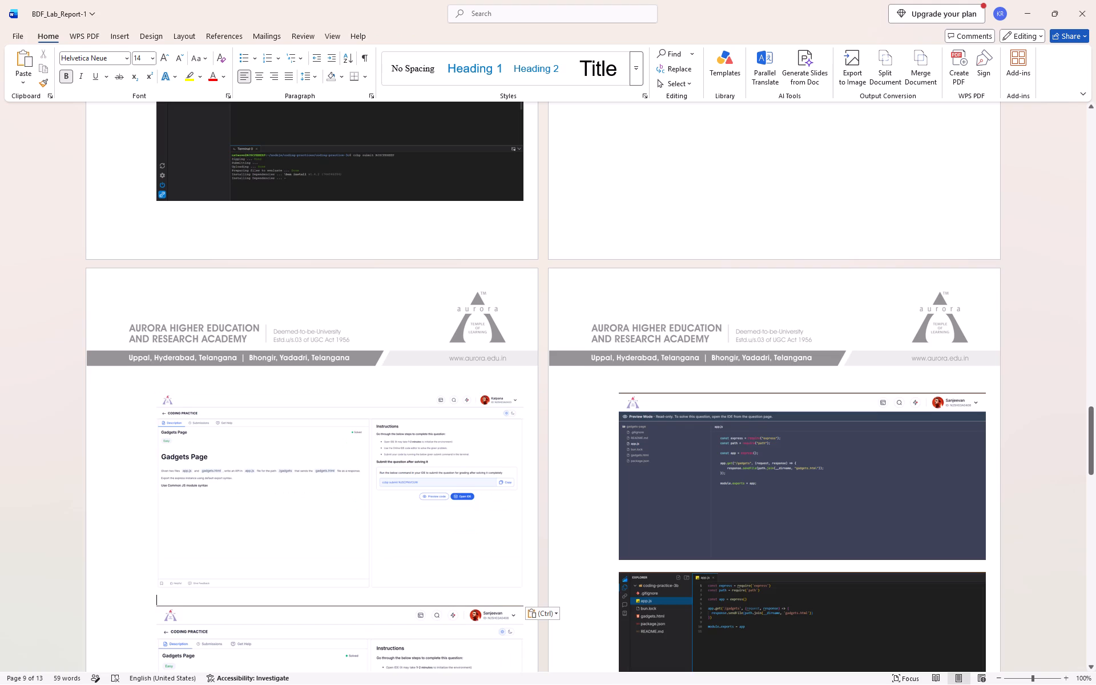
scroll(350, 567, down, 1)
click(355, 603)
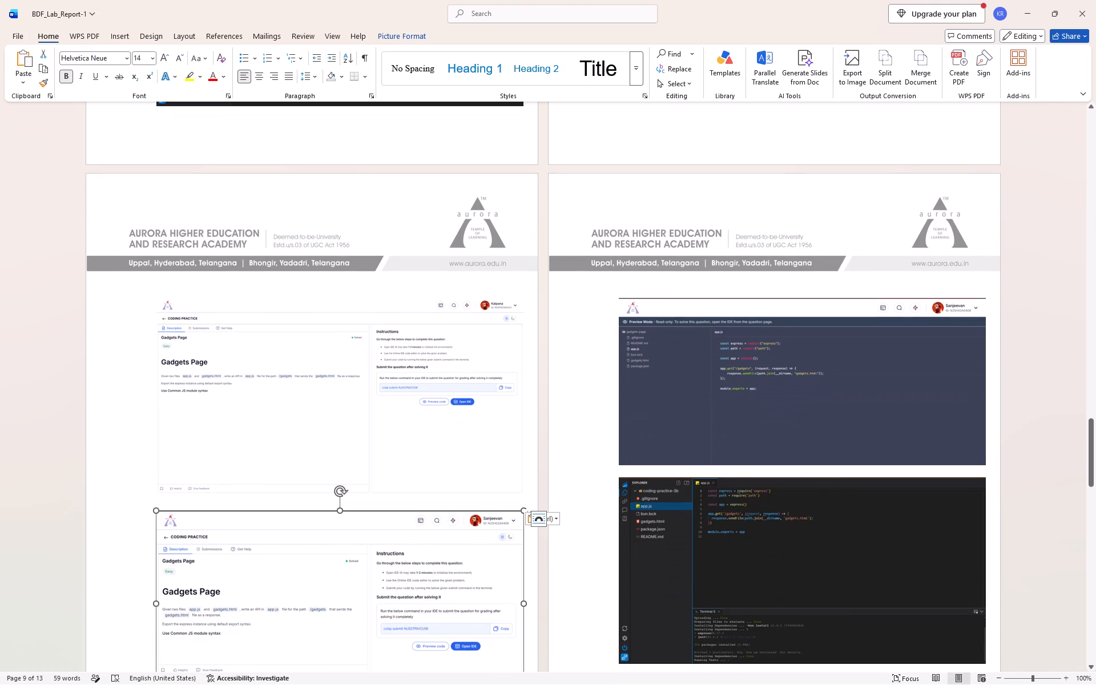
key(Delete)
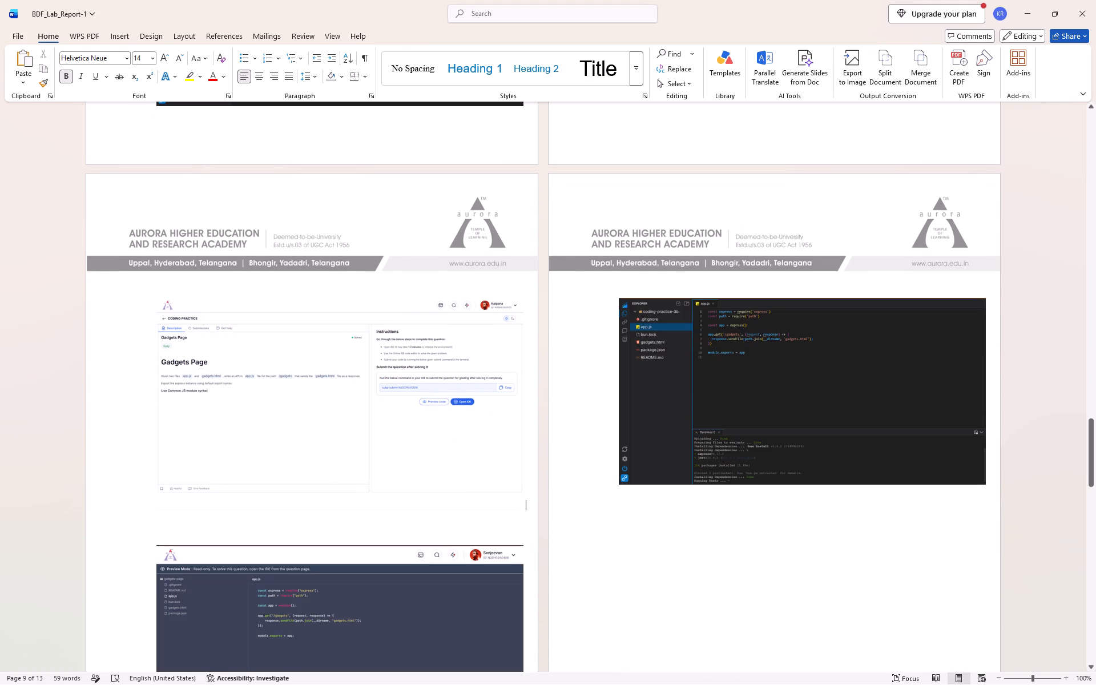
scroll(355, 603, down, 3)
scroll(355, 603, up, 1)
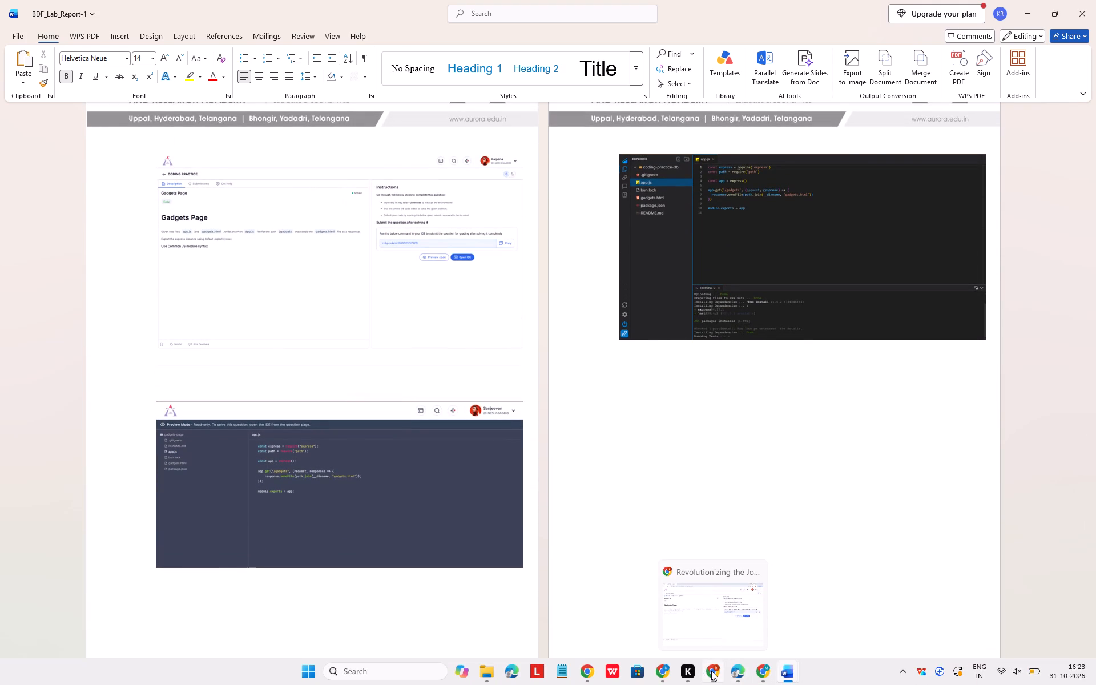
Back in Chrome, preview the Gadgets Page code, capture the app.js preview and replace the old code preview picture in the Word report with it.
click(718, 631)
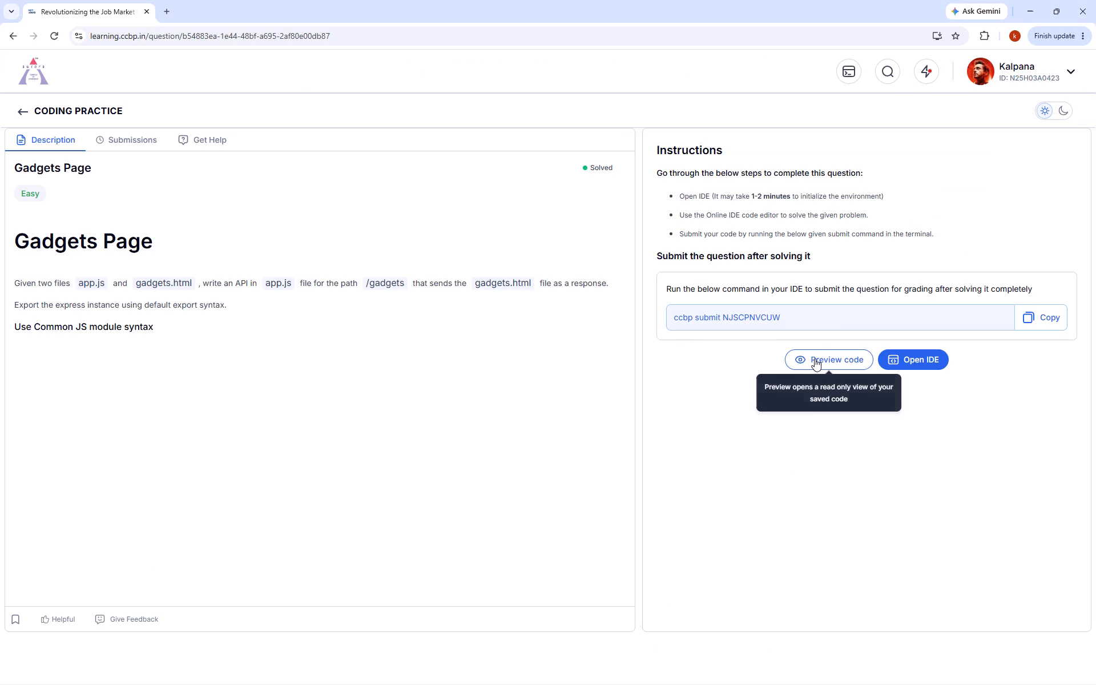
click(815, 358)
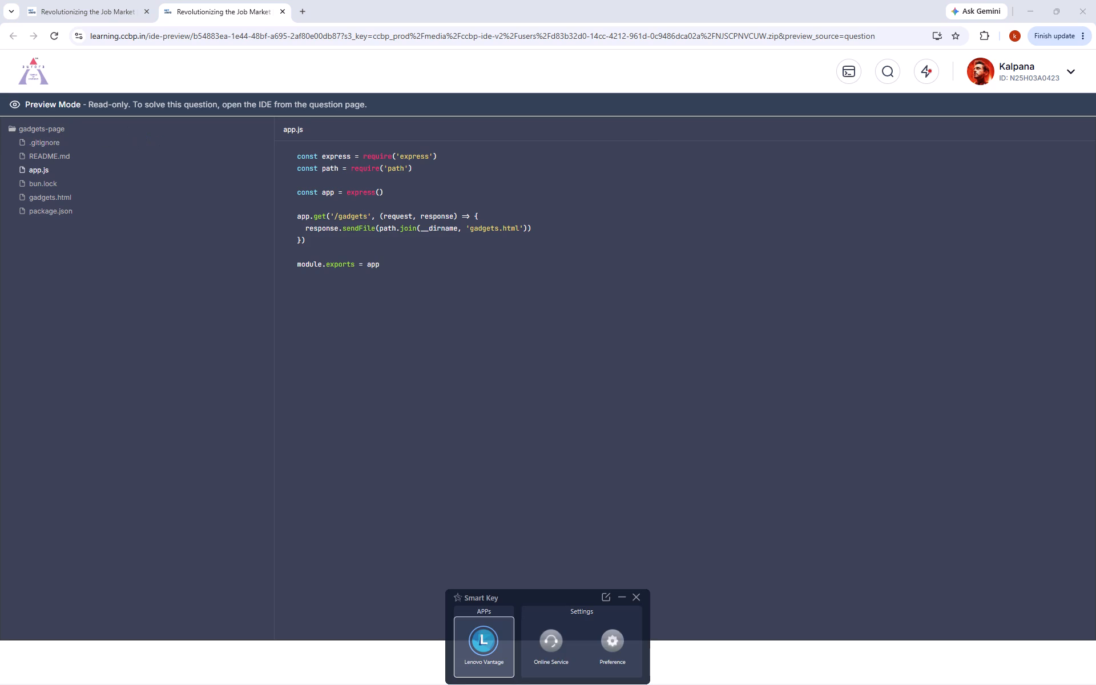
click(640, 599)
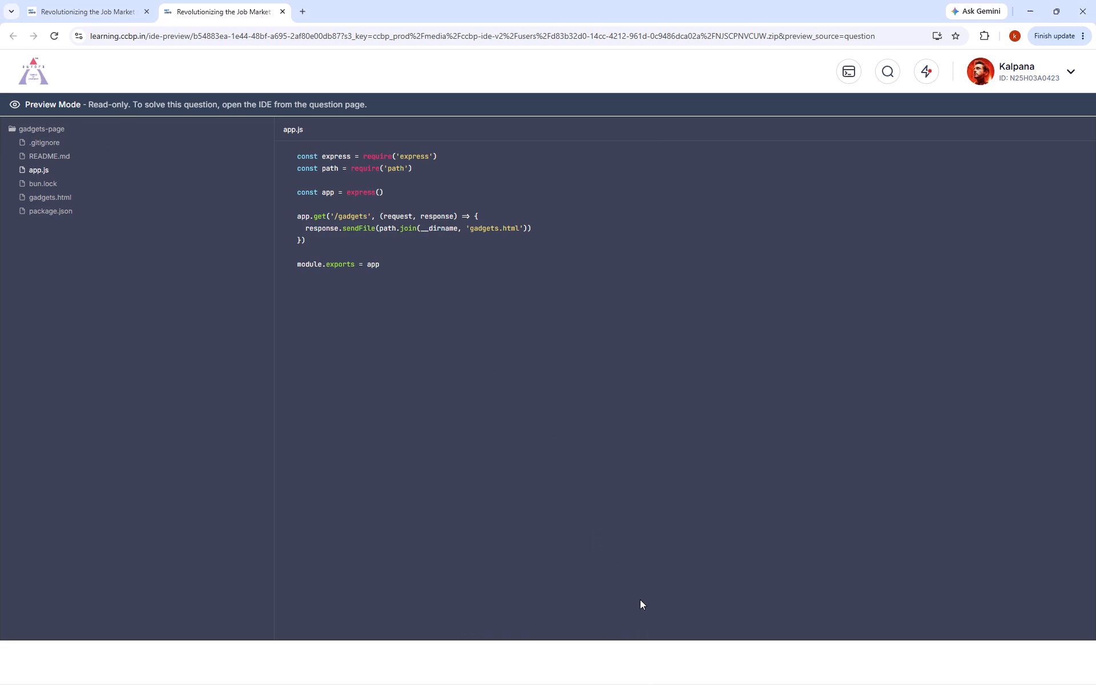
key(shift+super+s)
drag(0, 45, 1080, 684)
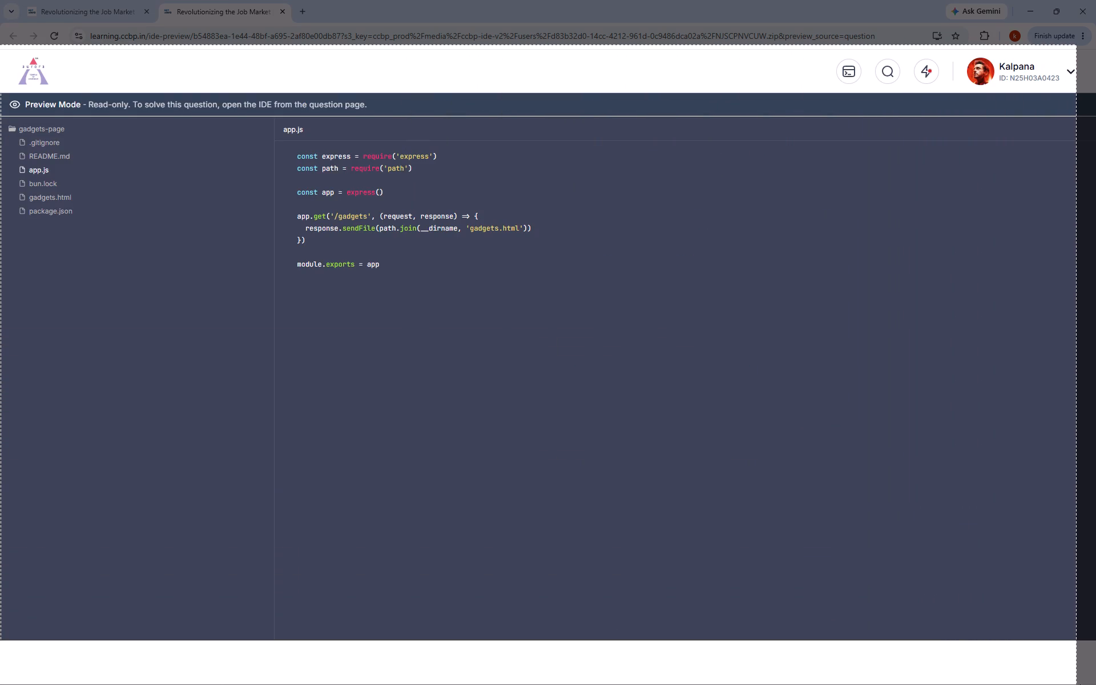
drag(1080, 684, 1095, 684)
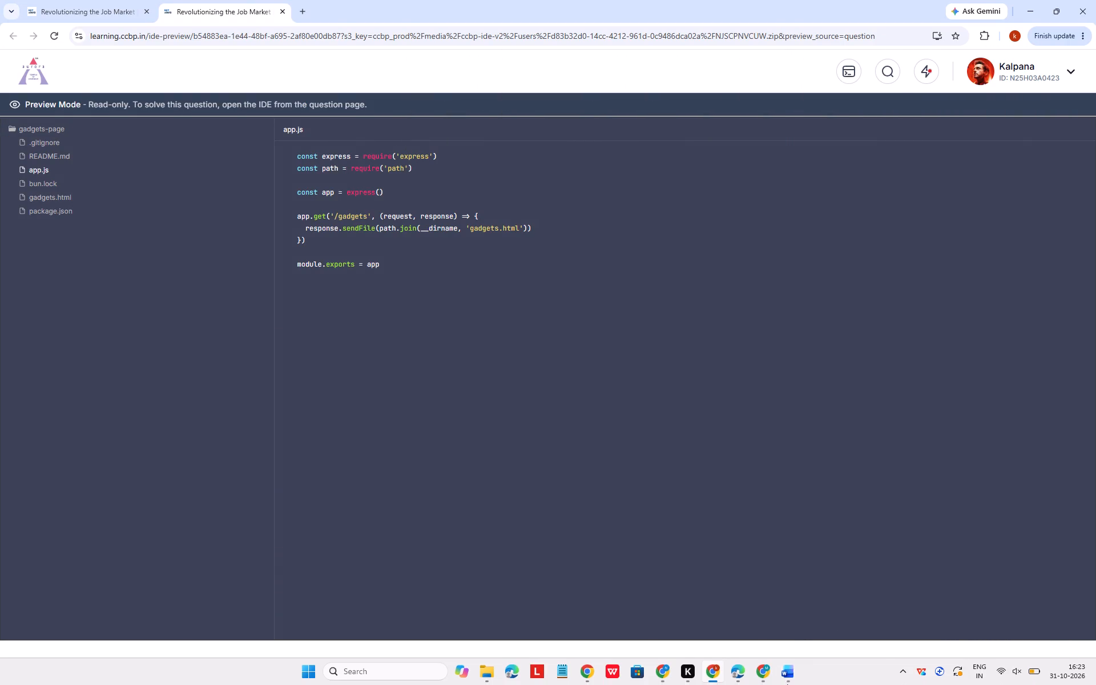
click(1007, 617)
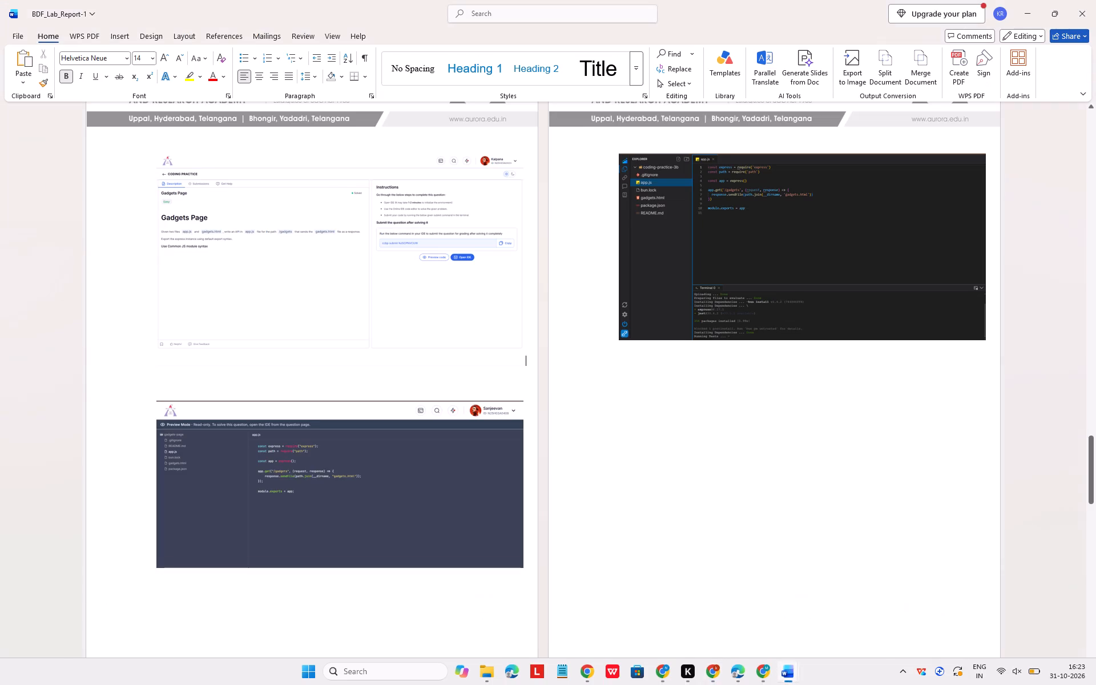
click(450, 514)
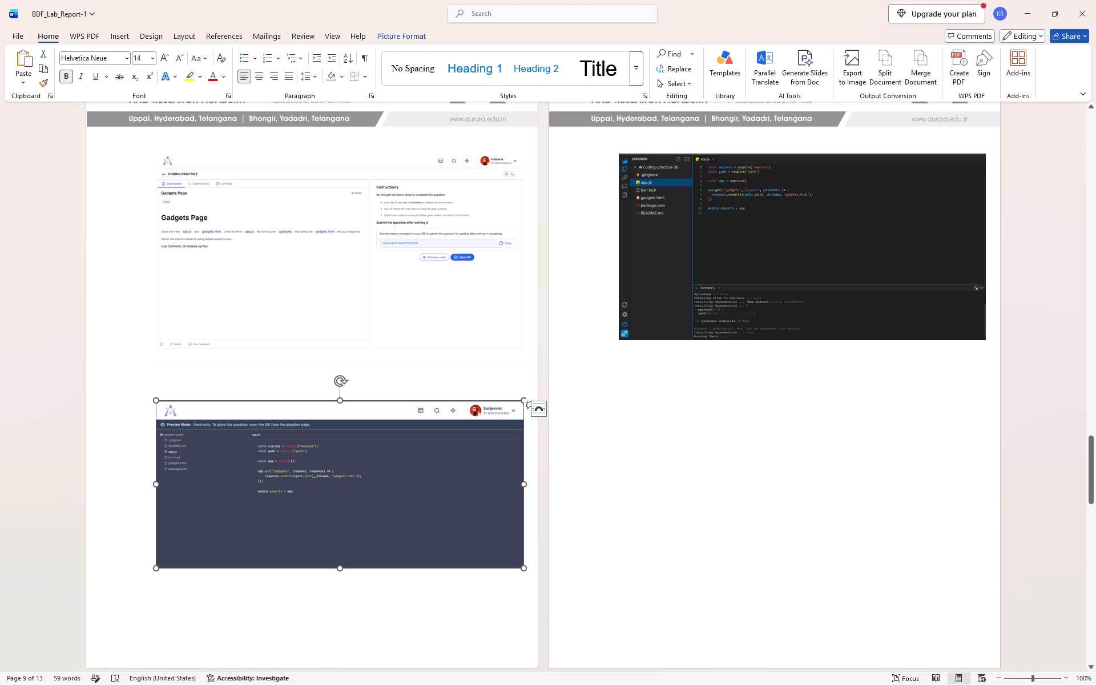
key(ctrl+v)
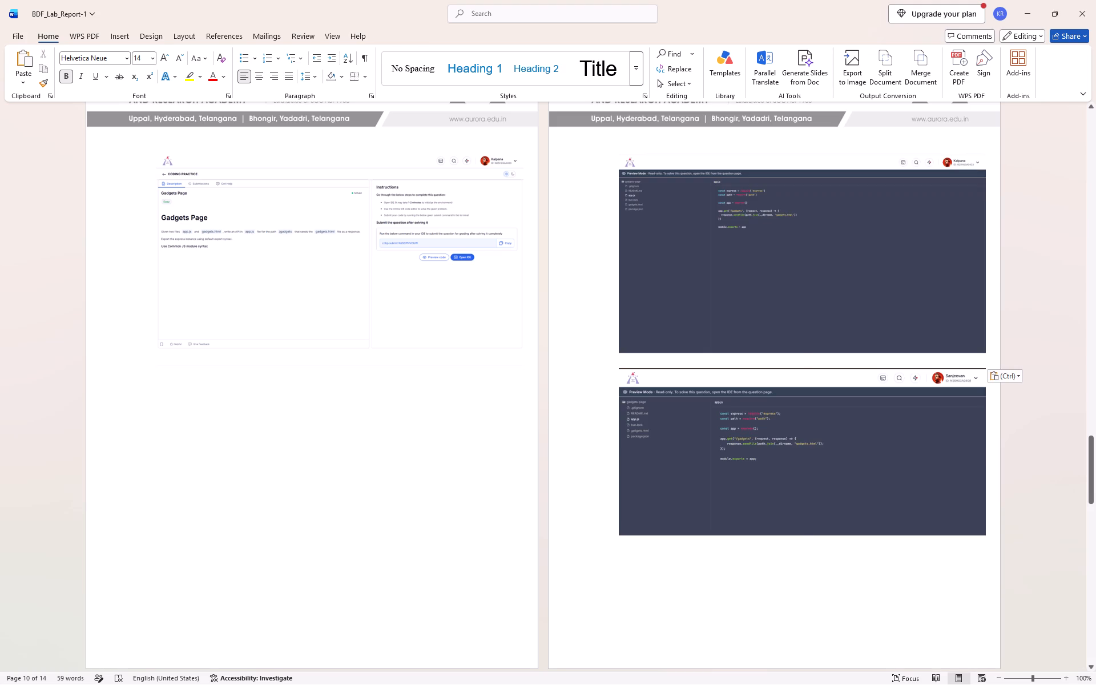
click(712, 450)
key(Delete)
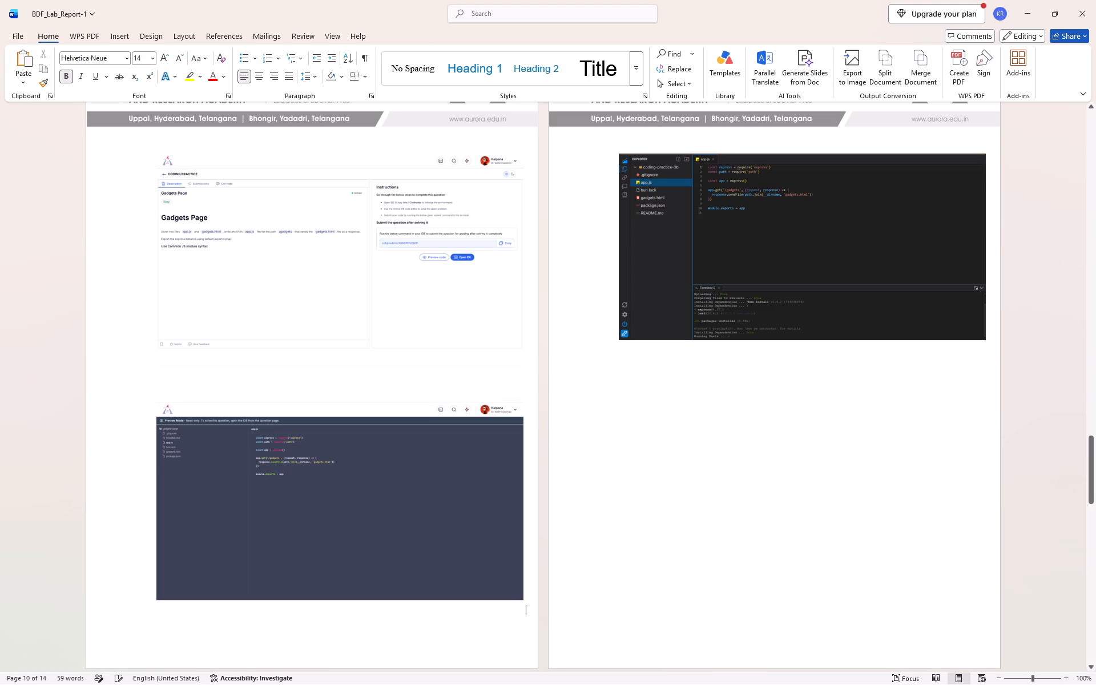
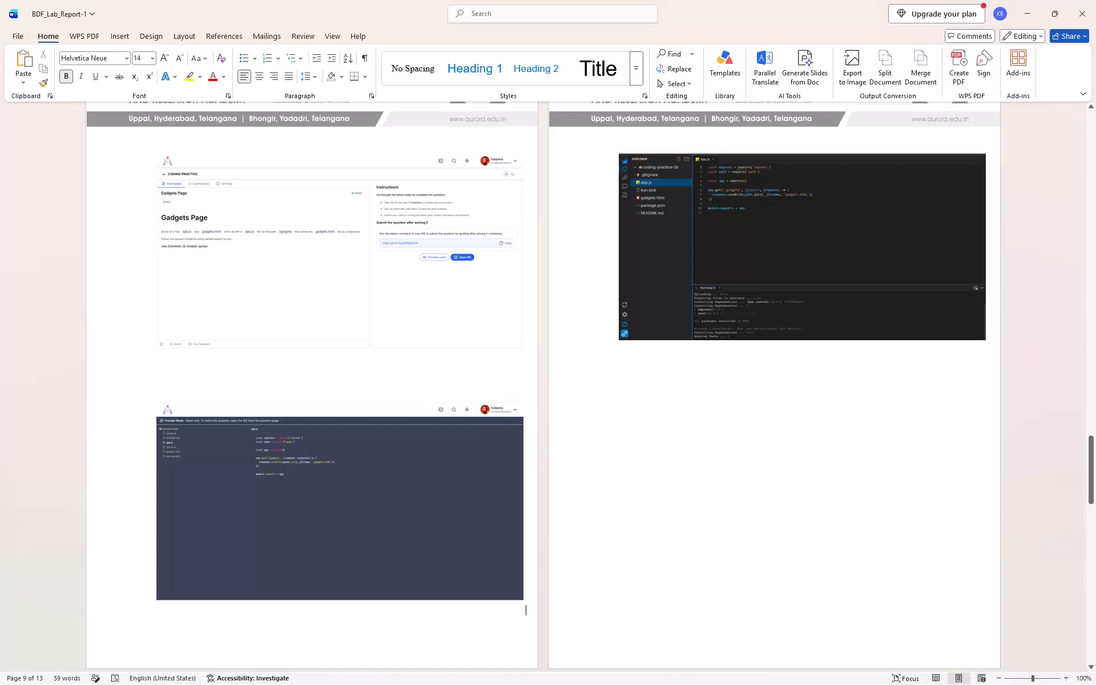
Back in Chrome, close the code preview tab and open the Gadgets Page IDE, ending the session active in another window.
scroll(649, 511, down, 6)
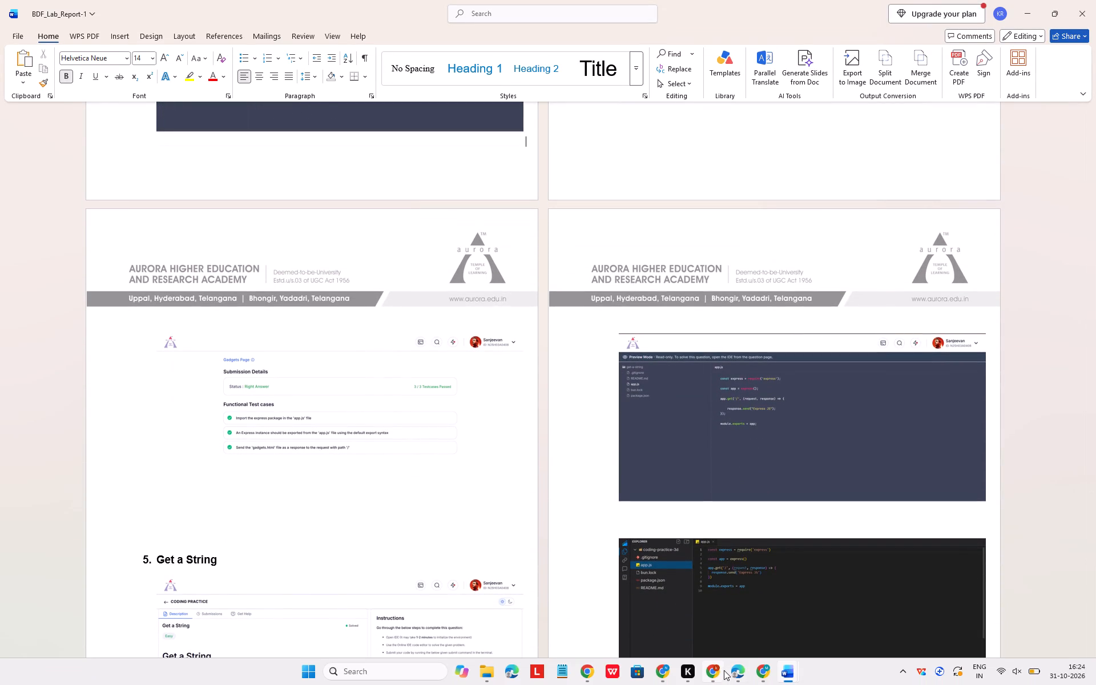
click(718, 591)
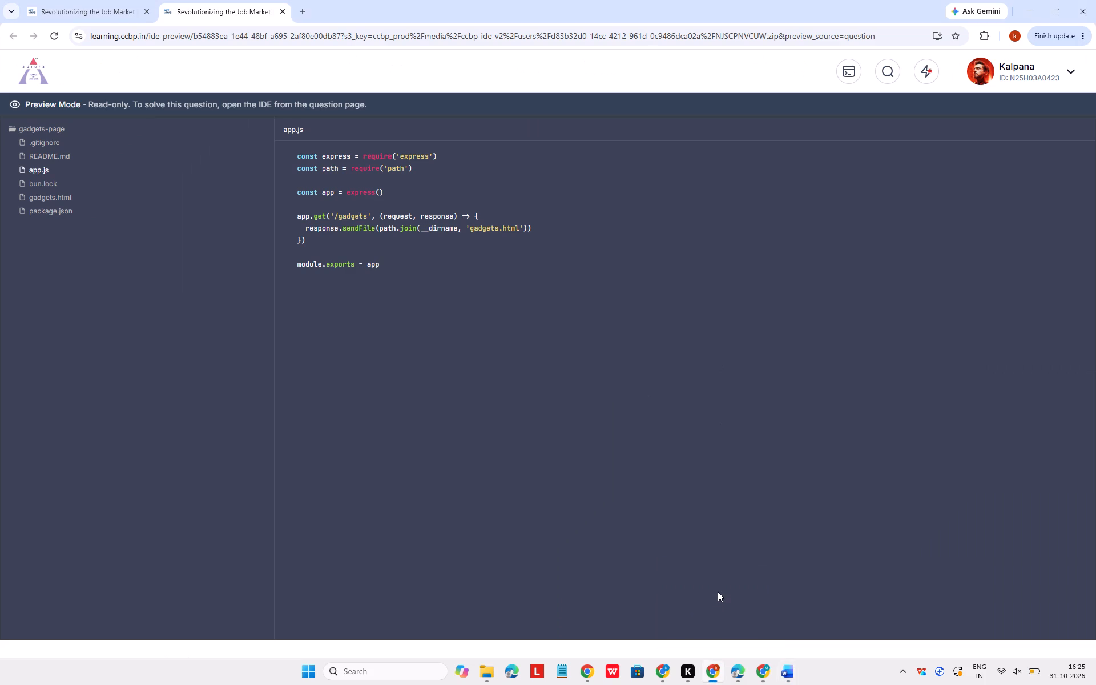
click(281, 13)
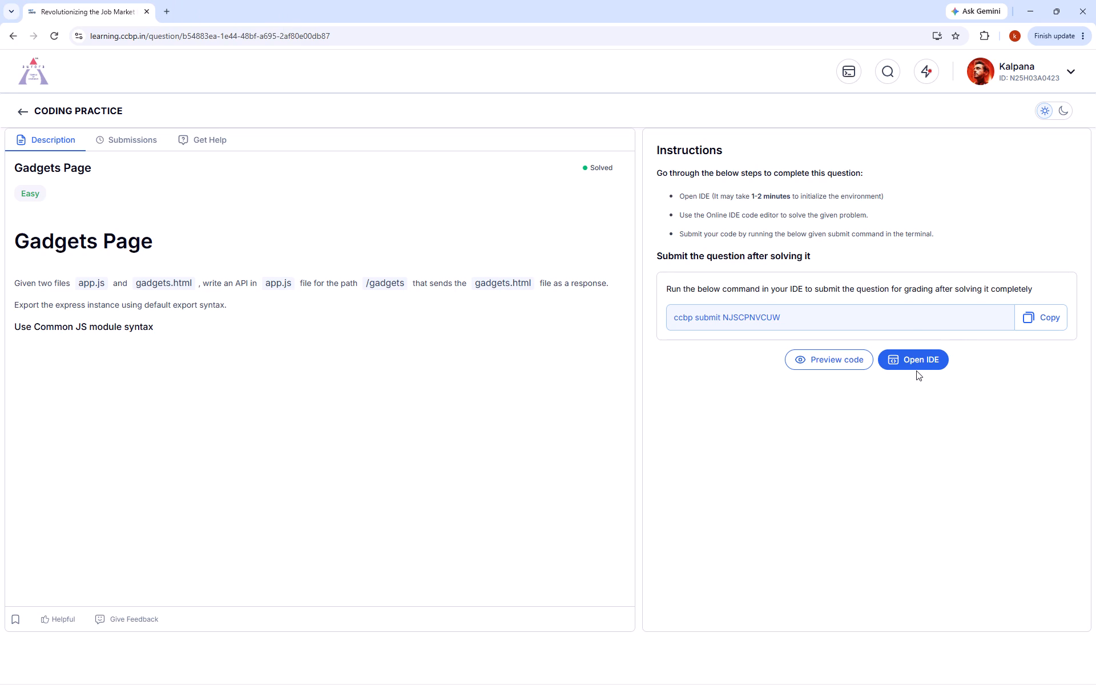
click(915, 358)
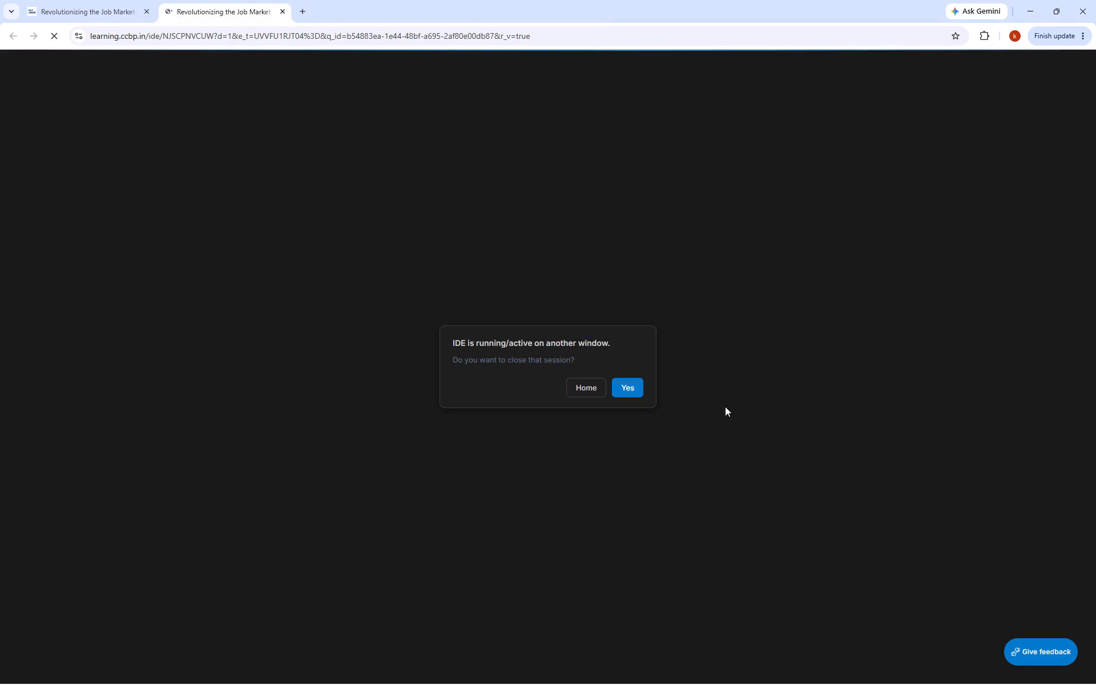
click(623, 386)
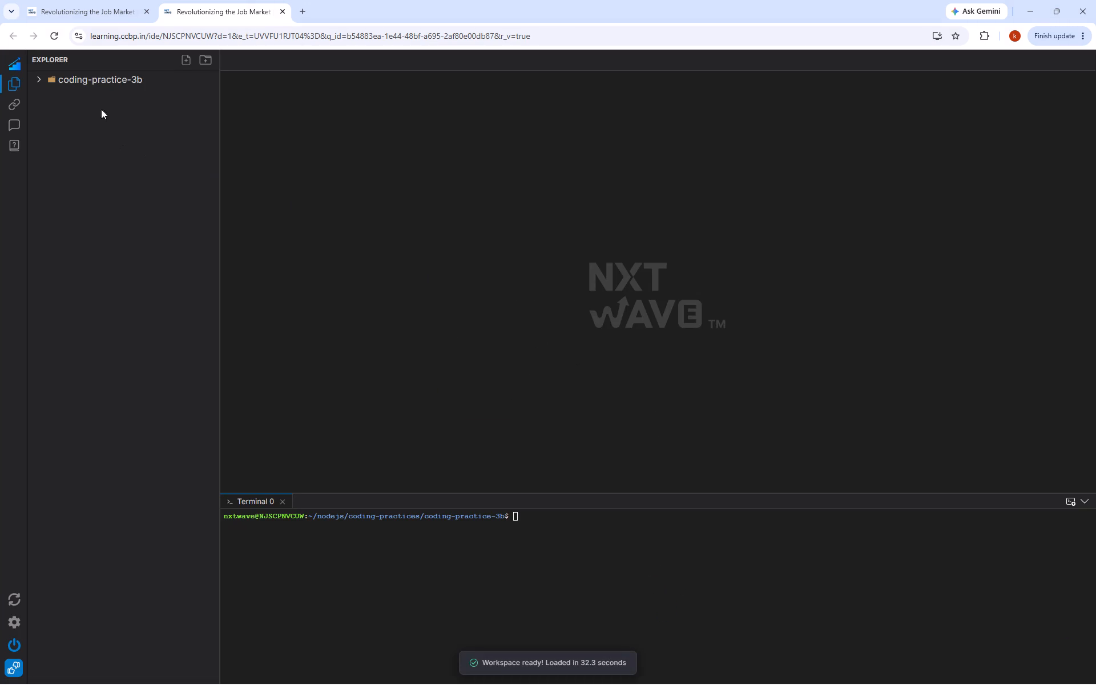
Copy the Gadgets Page submit command from the question page, run it in the IDE terminal and open the resulting submission URL.
click(72, 0)
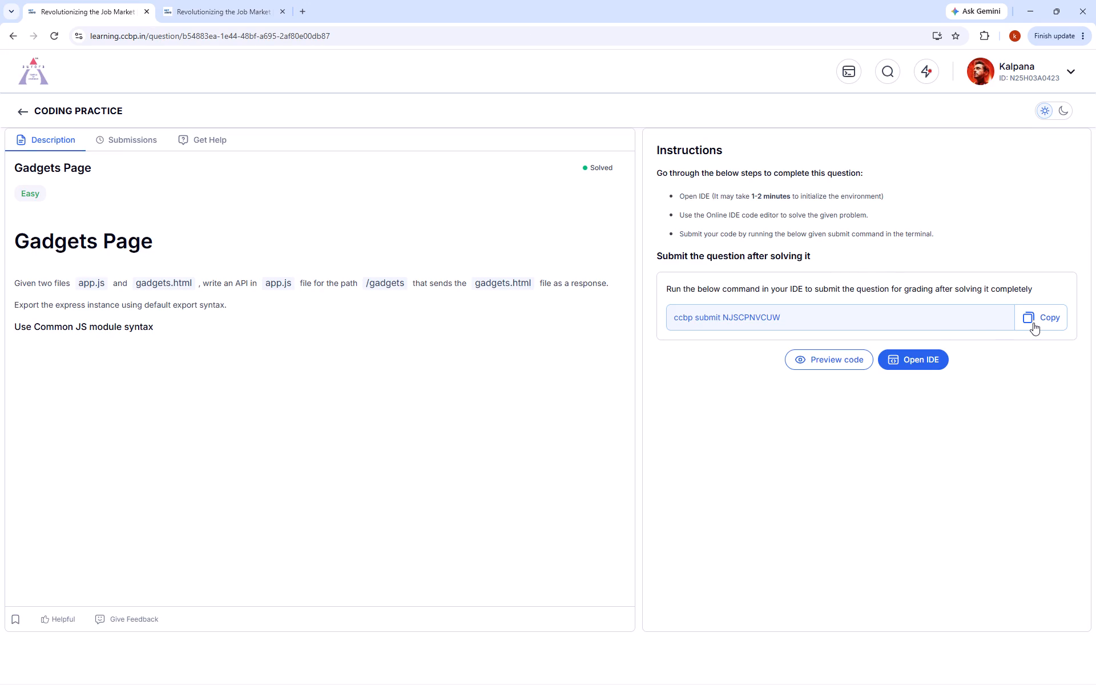
click(1047, 317)
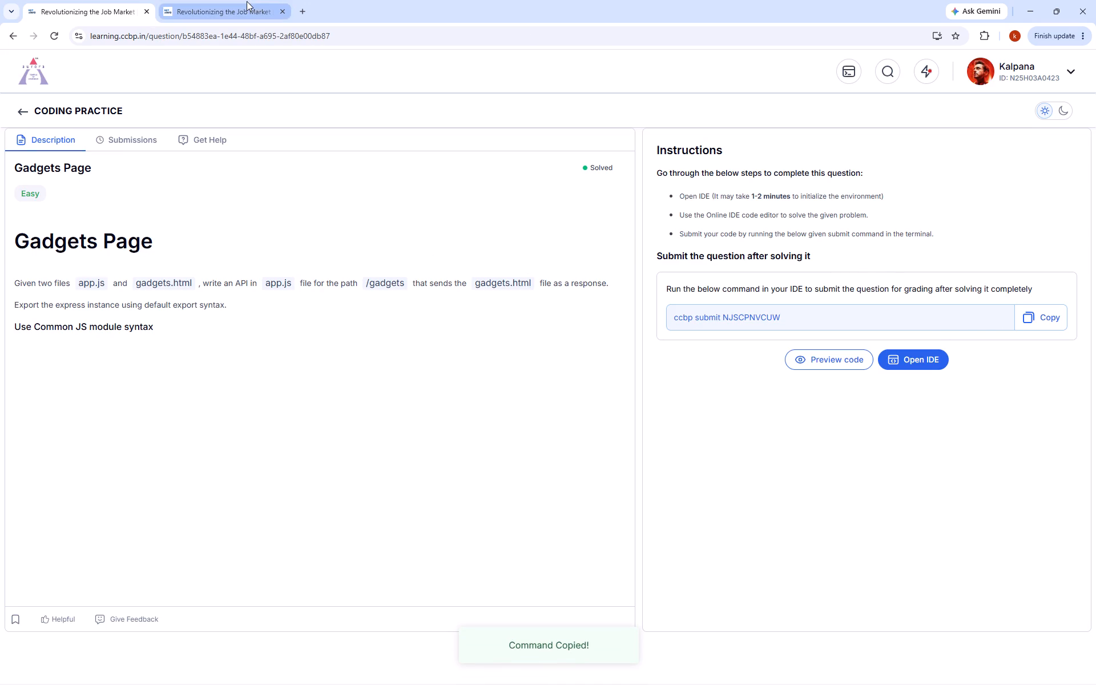
click(247, 1)
click(520, 517)
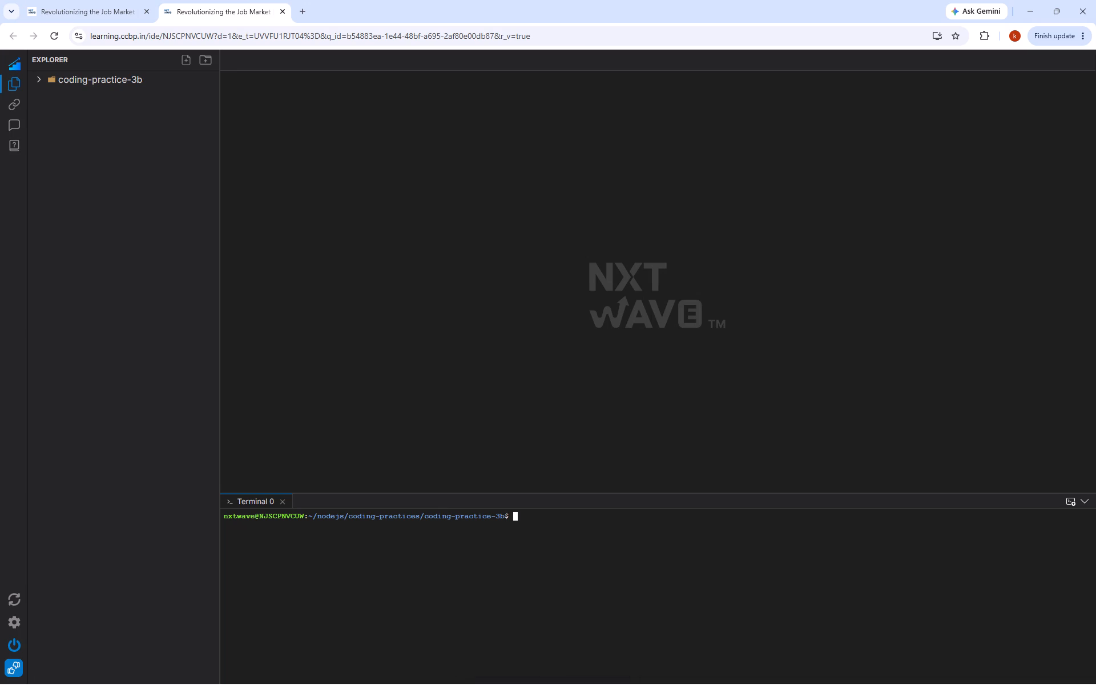
key(ctrl+shift+v)
key(Return)
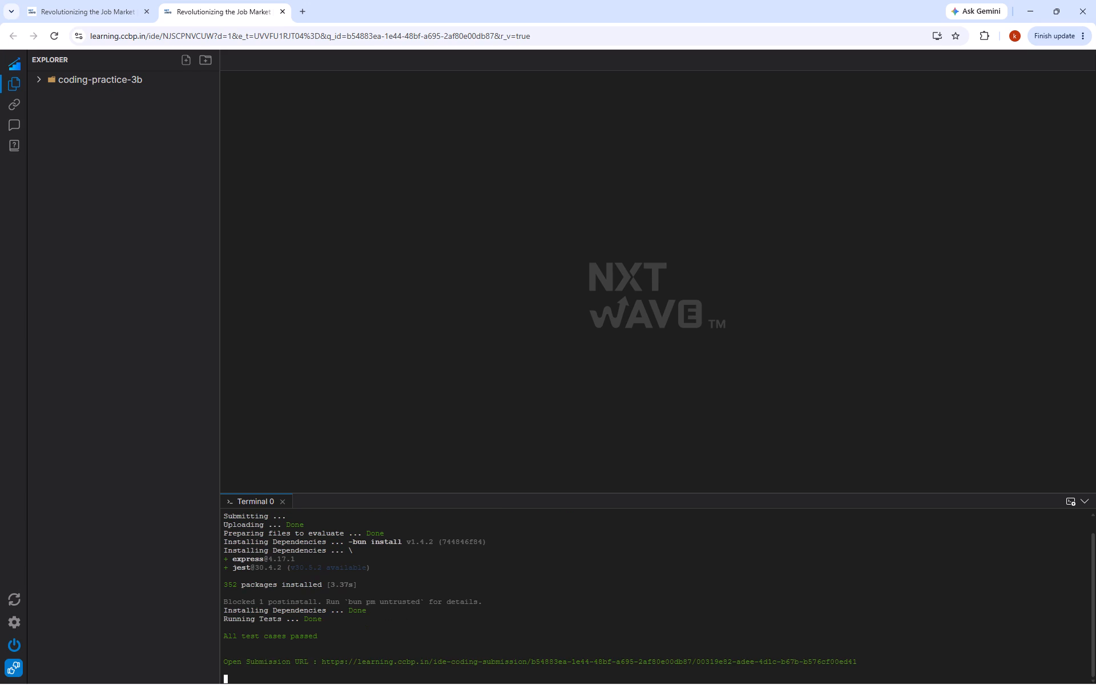
click(557, 665)
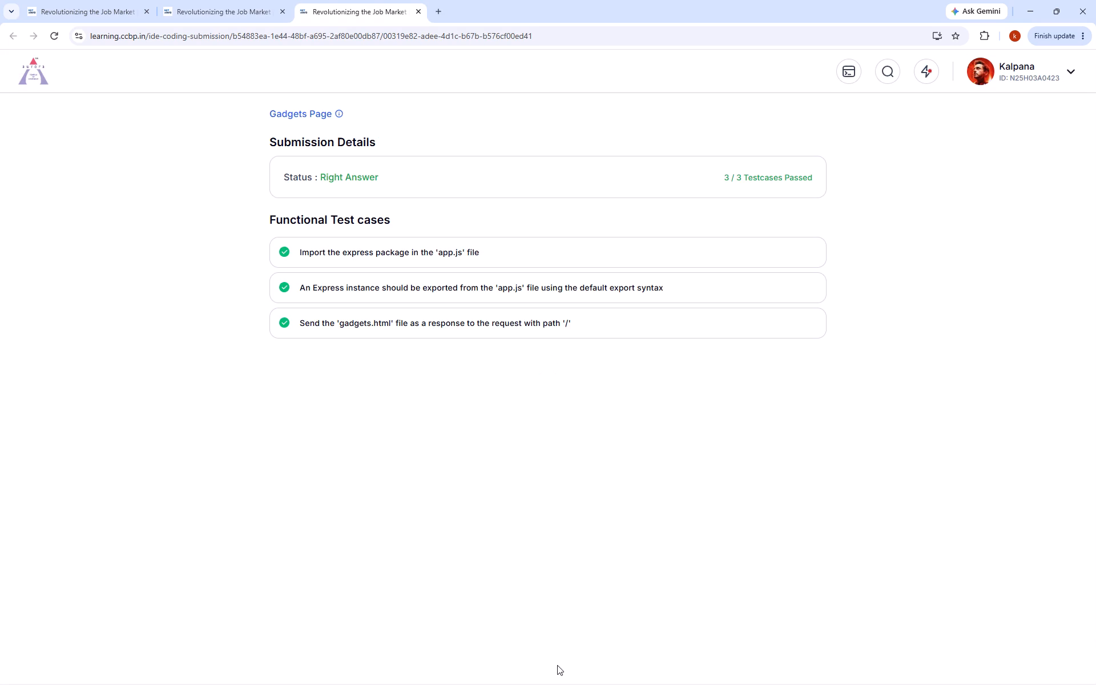
Capture the full Gadgets Page submission details page and use it in the BDF_Lab_Report-1 Word document to replace the old submission picture.
key(shift+super+s)
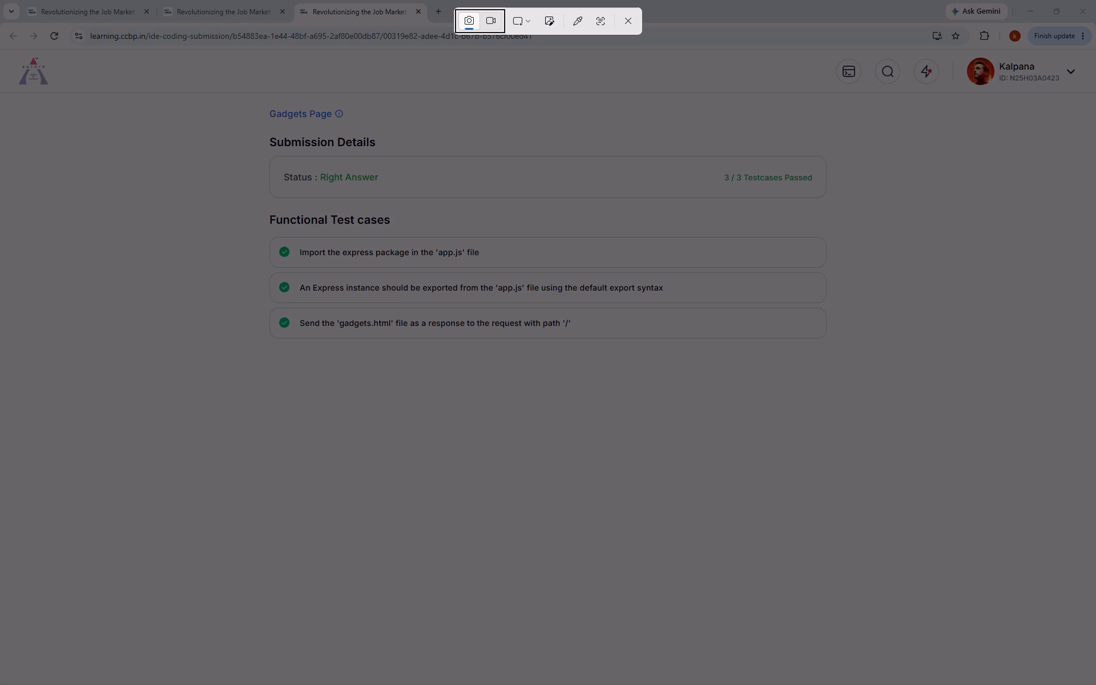
drag(0, 48, 867, 467)
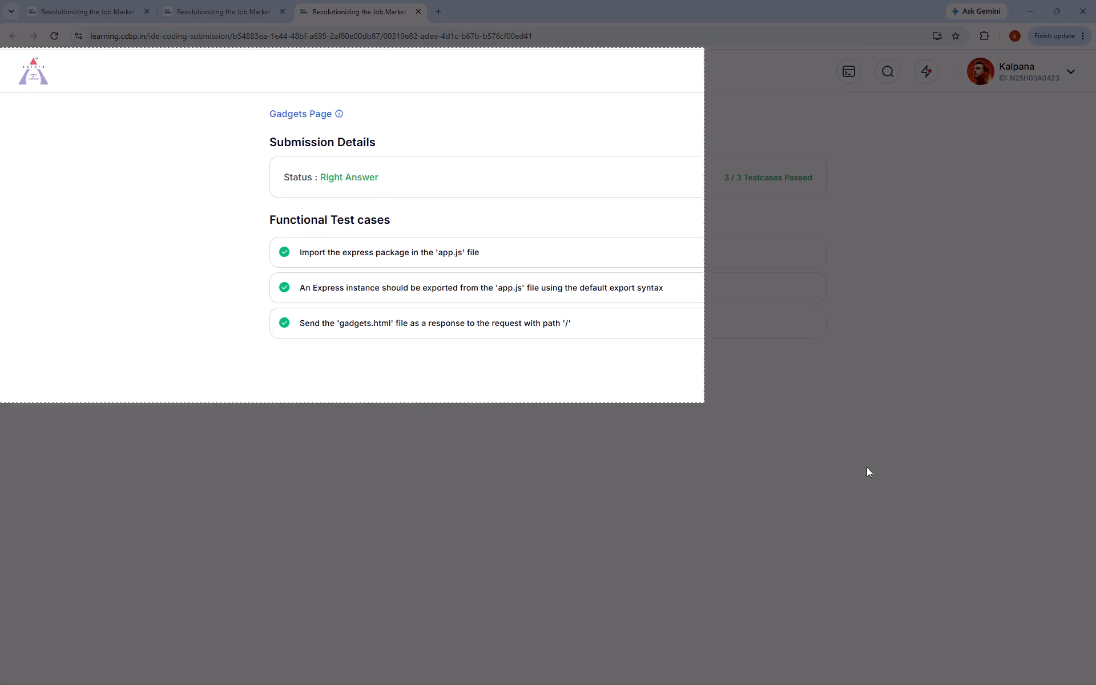
drag(867, 467, 1095, 684)
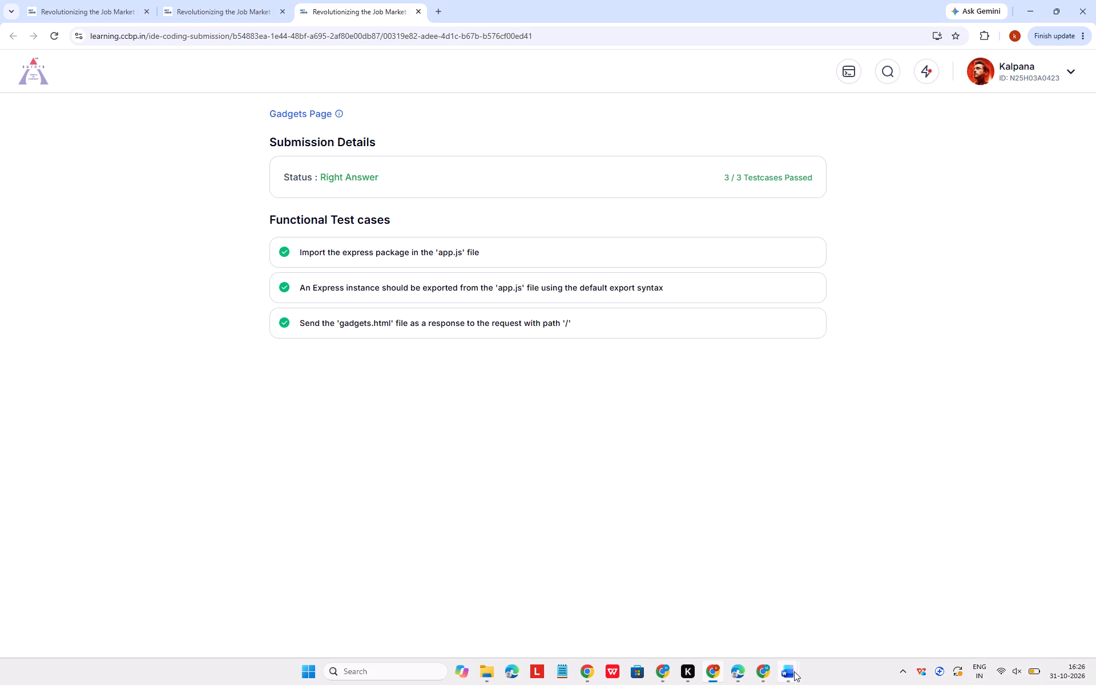
click(1030, 599)
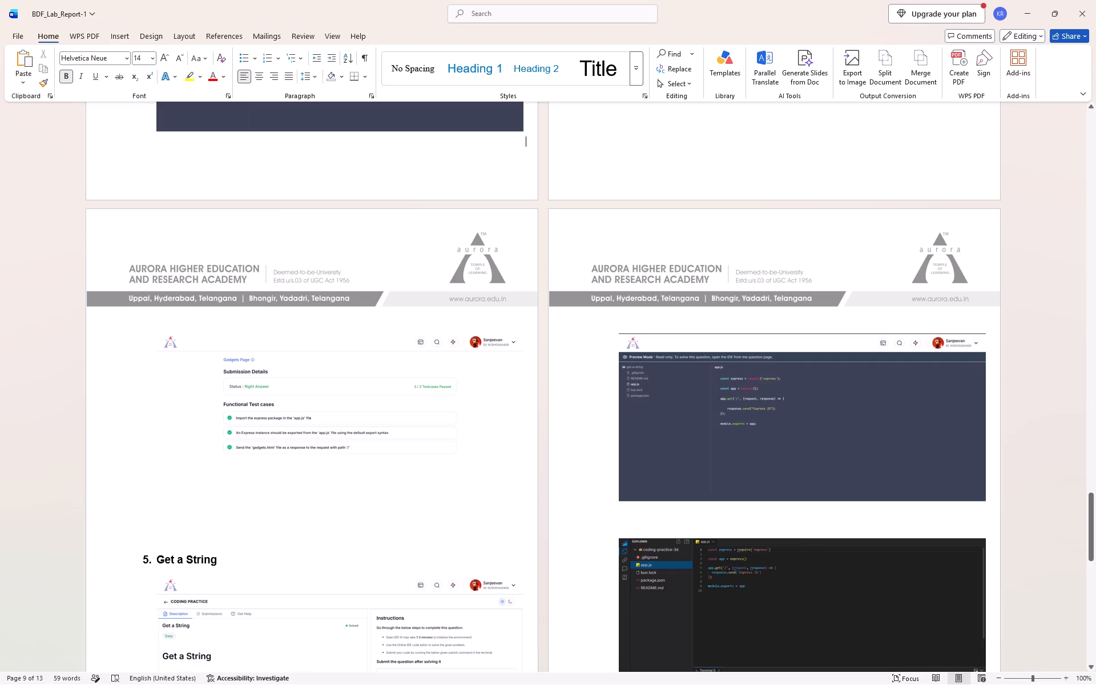
click(343, 416)
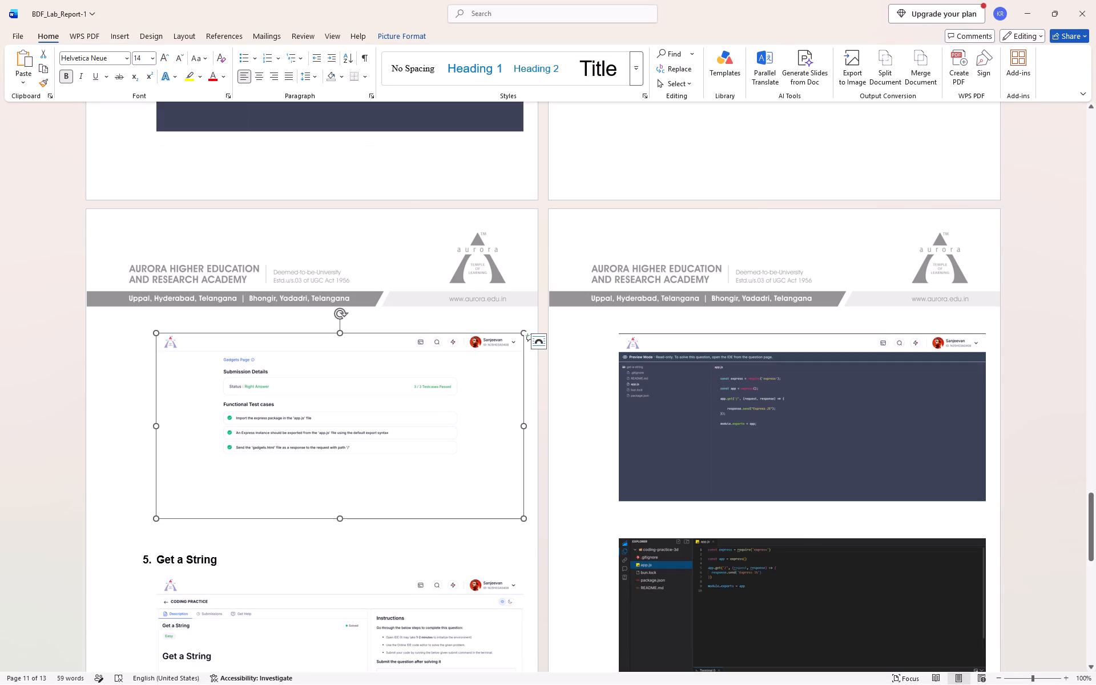
key(ctrl+v)
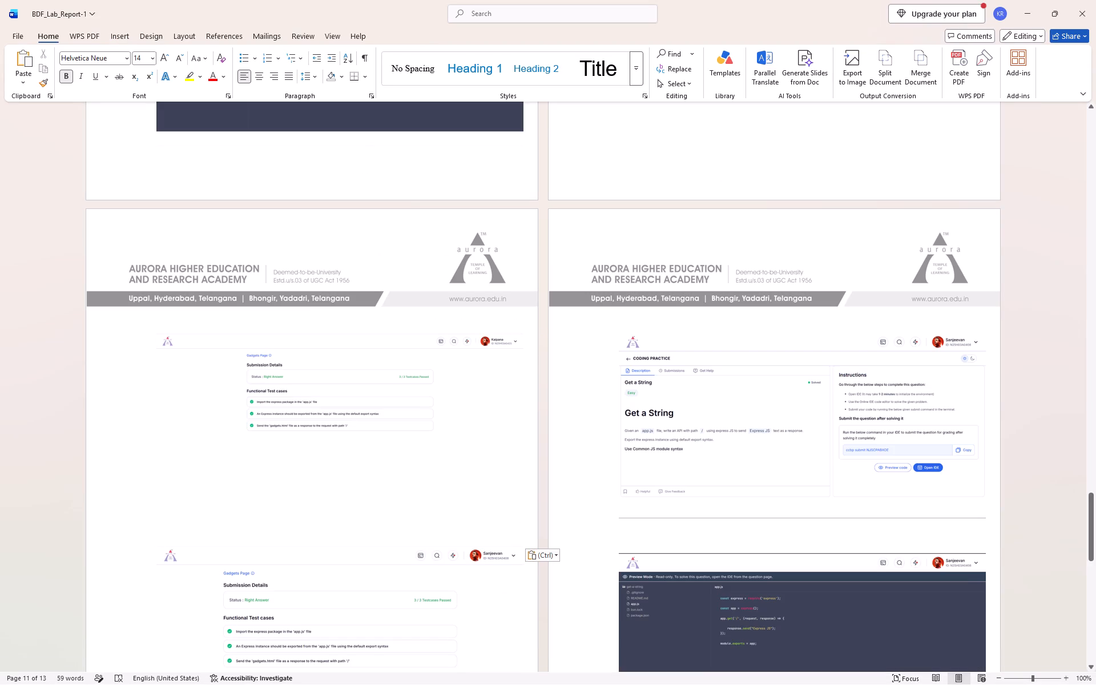
click(397, 609)
key(Delete)
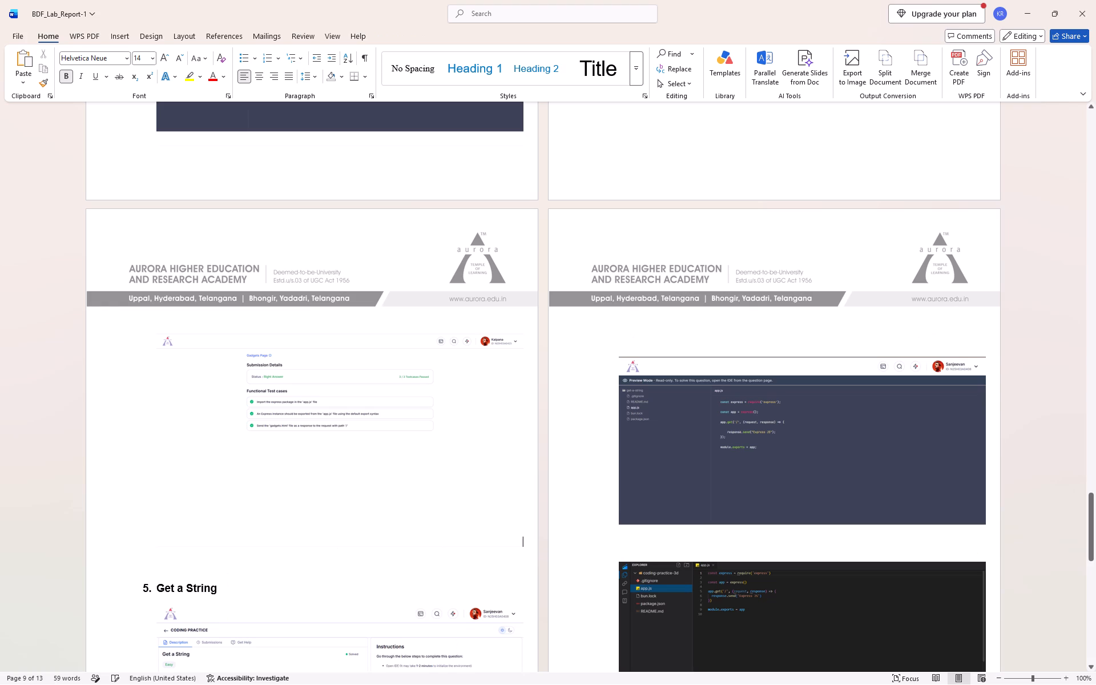
Back in Chrome, close the submission and IDE tabs and open the Get a String question from the Coding Practice list.
scroll(397, 609, down, 6)
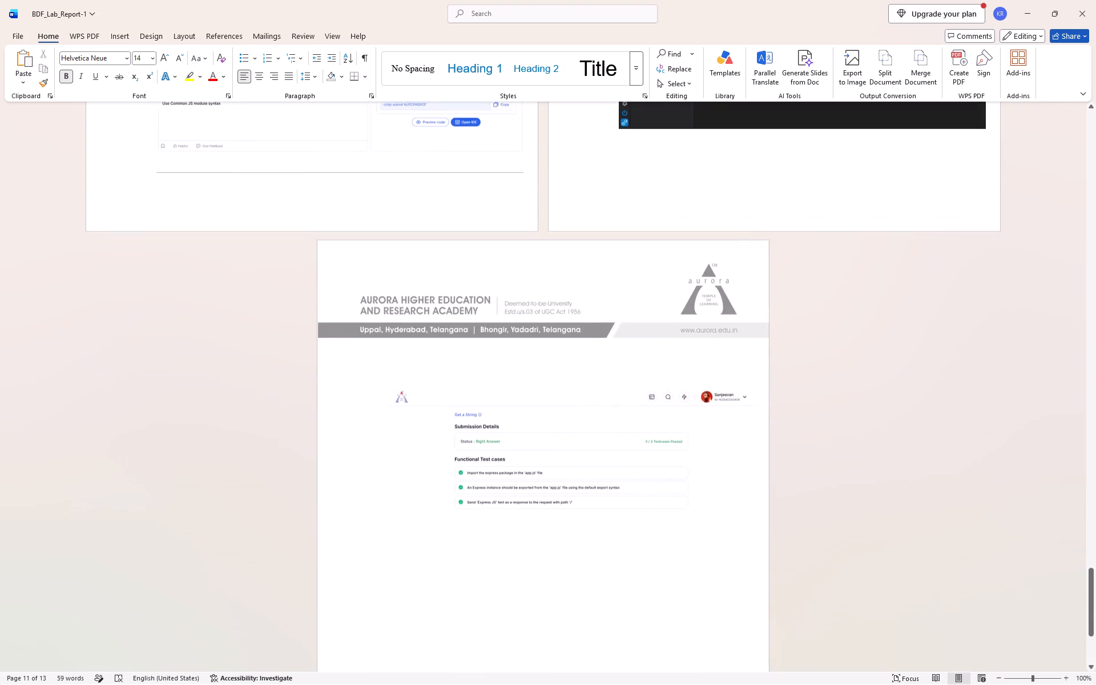
scroll(397, 609, up, 5)
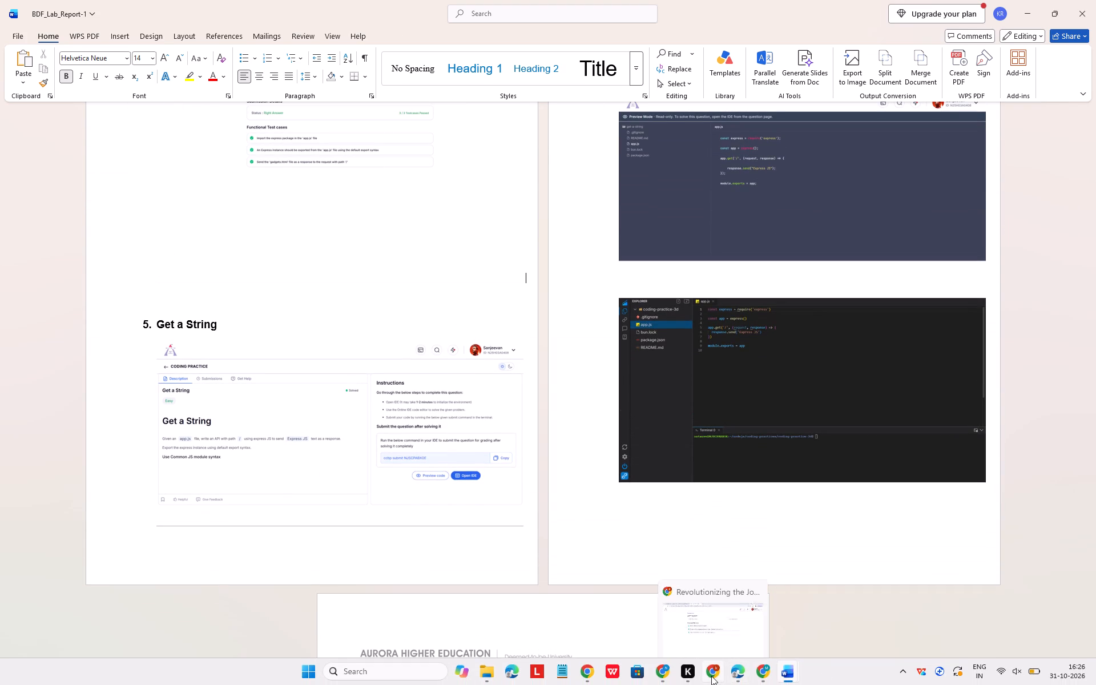
click(707, 627)
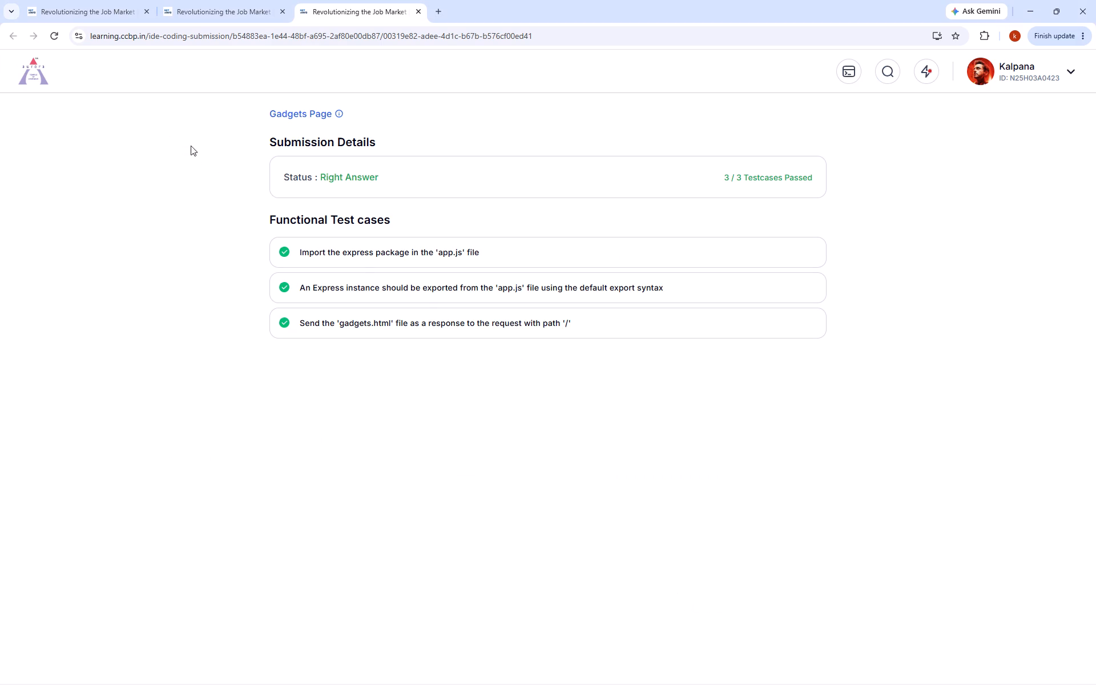
scroll(256, 186, up, 4)
click(416, 11)
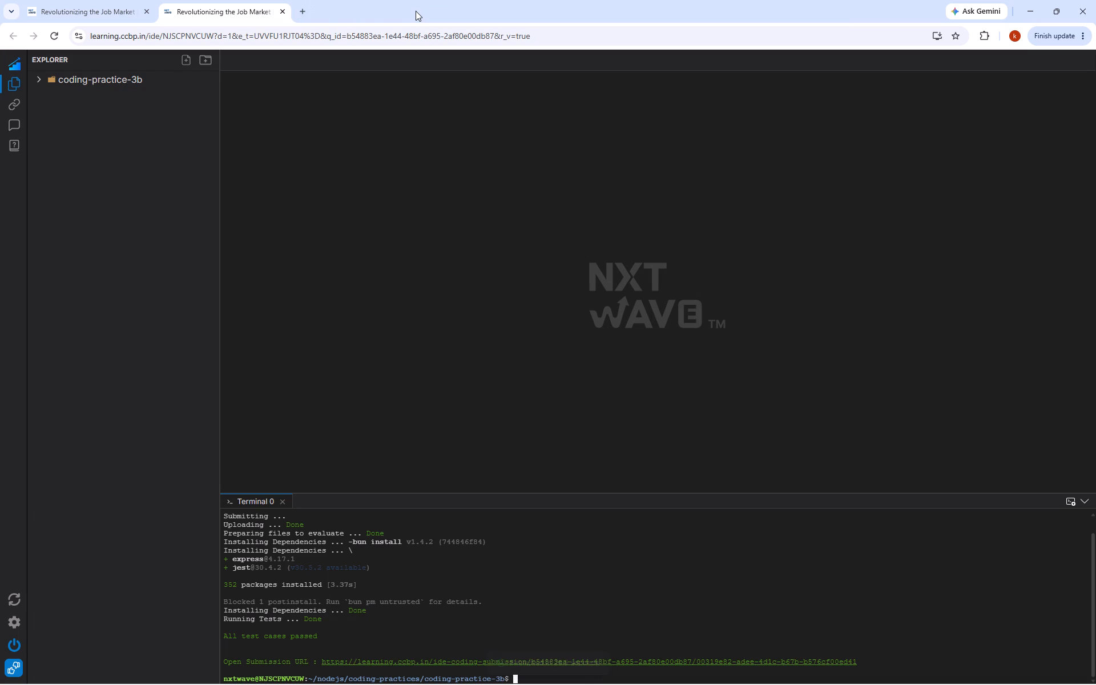
click(283, 10)
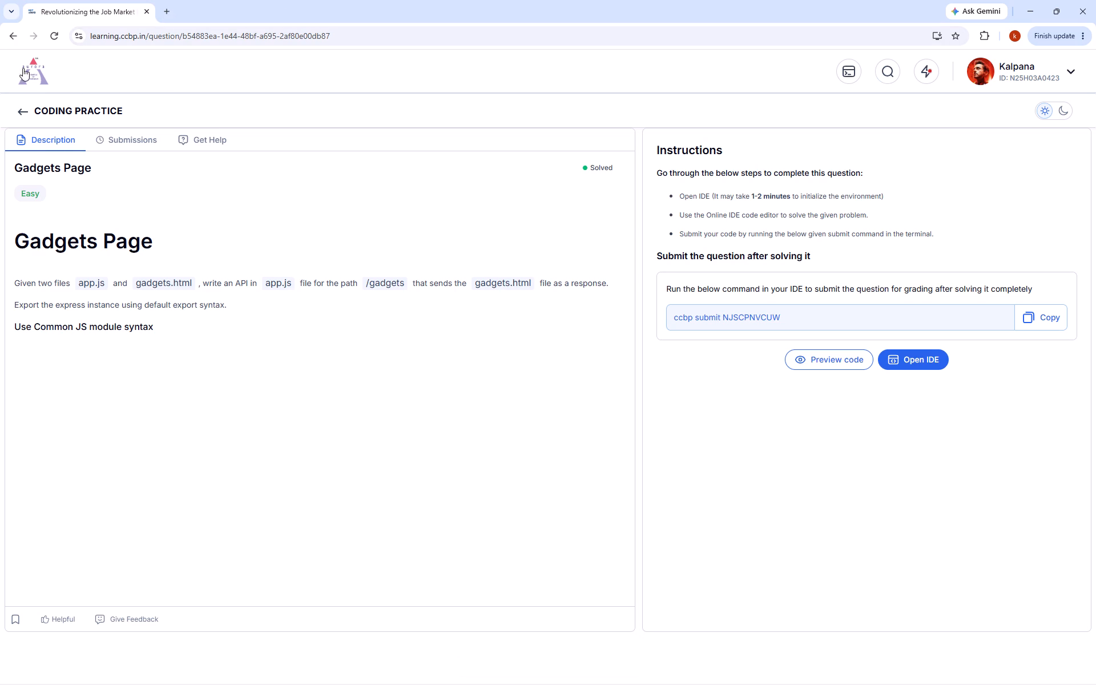
click(22, 111)
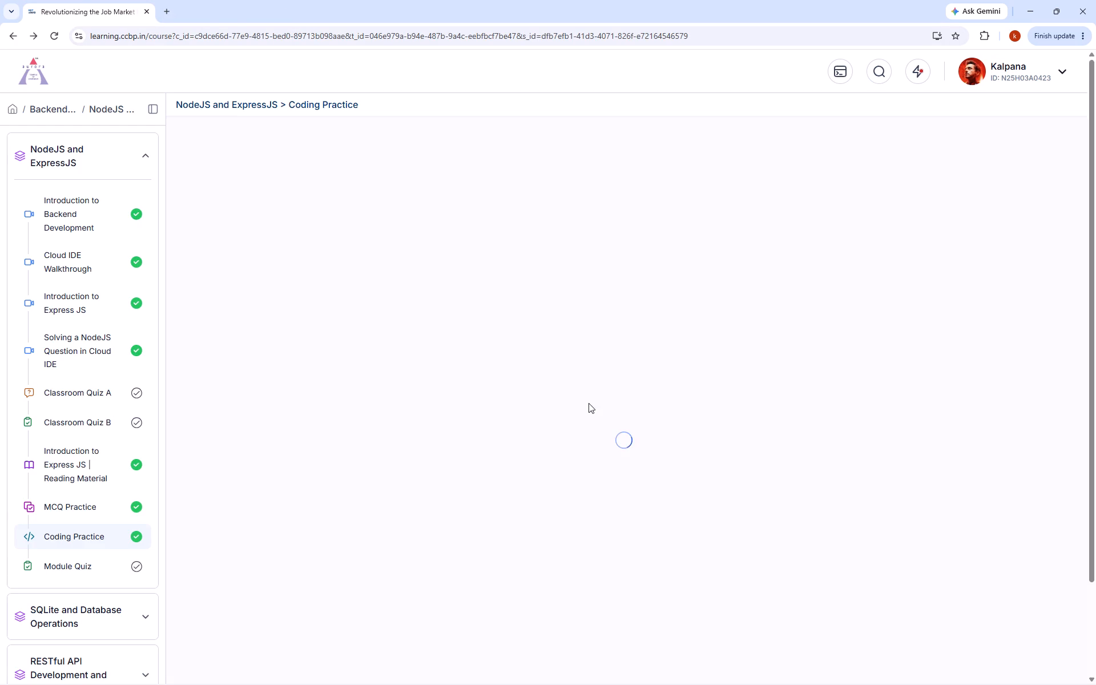
click(1062, 456)
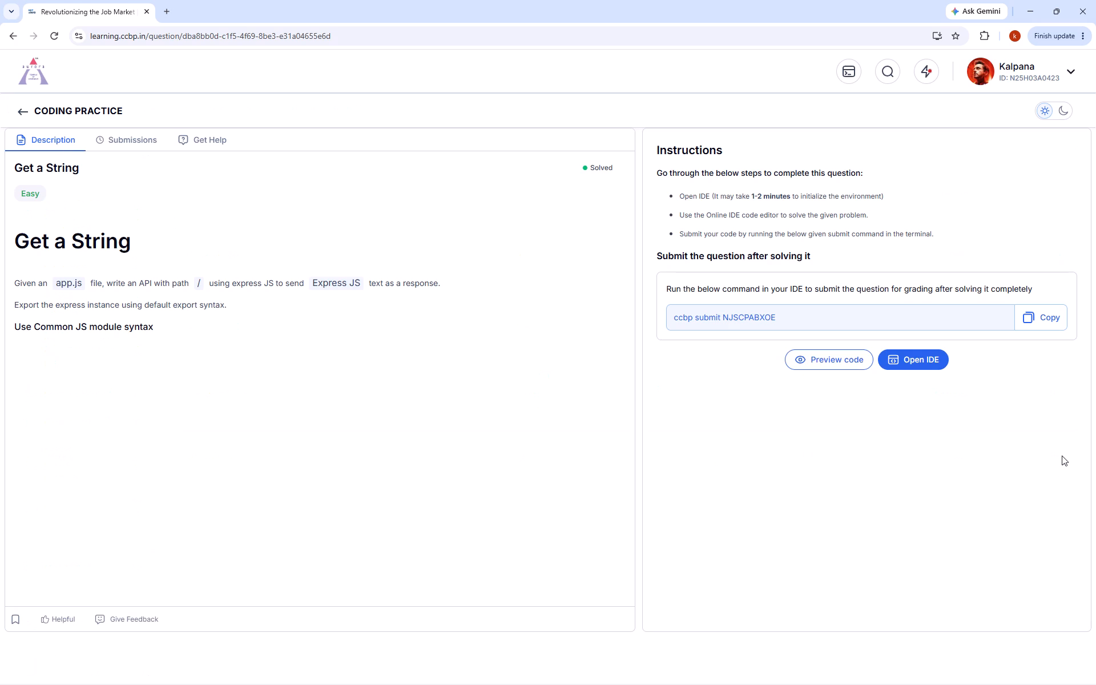
Capture the full Get a String question page and use it in the BDF_Lab_Report-1 Word document to replace the old question picture.
key(shift+super+s)
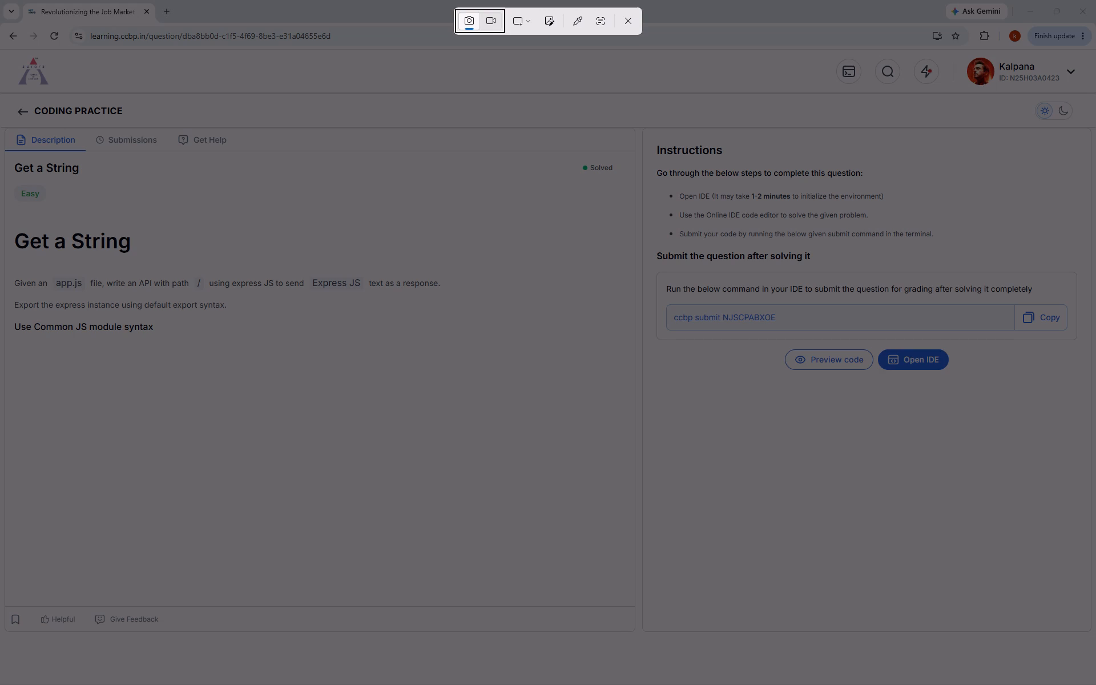
drag(3, 47, 354, 304)
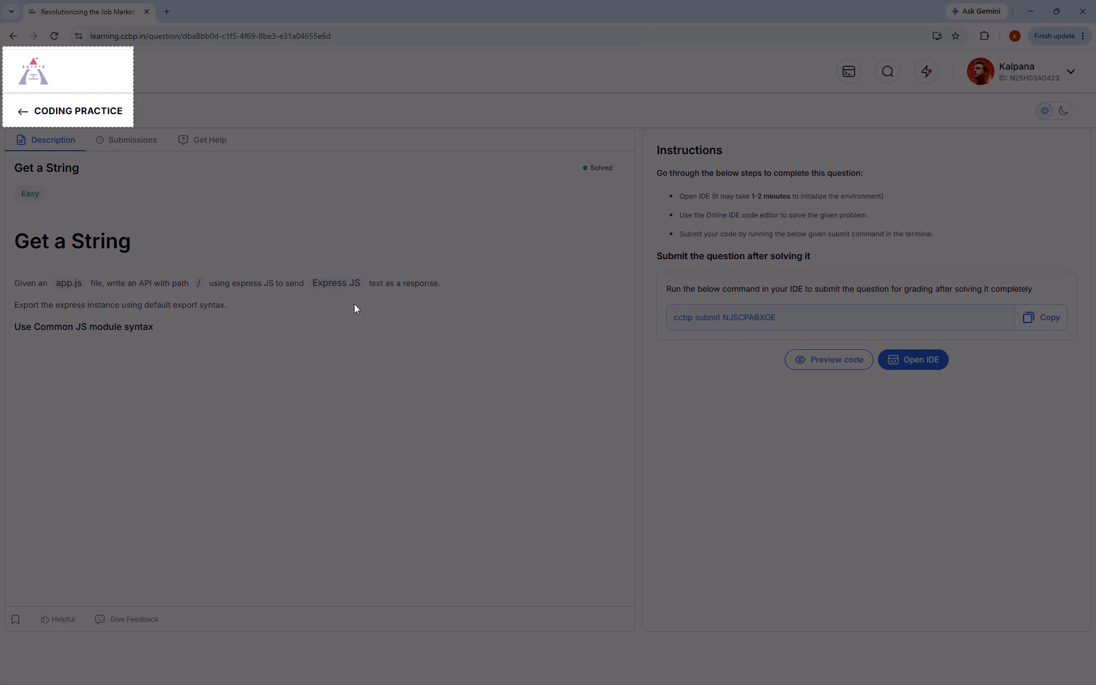
drag(354, 304, 1095, 684)
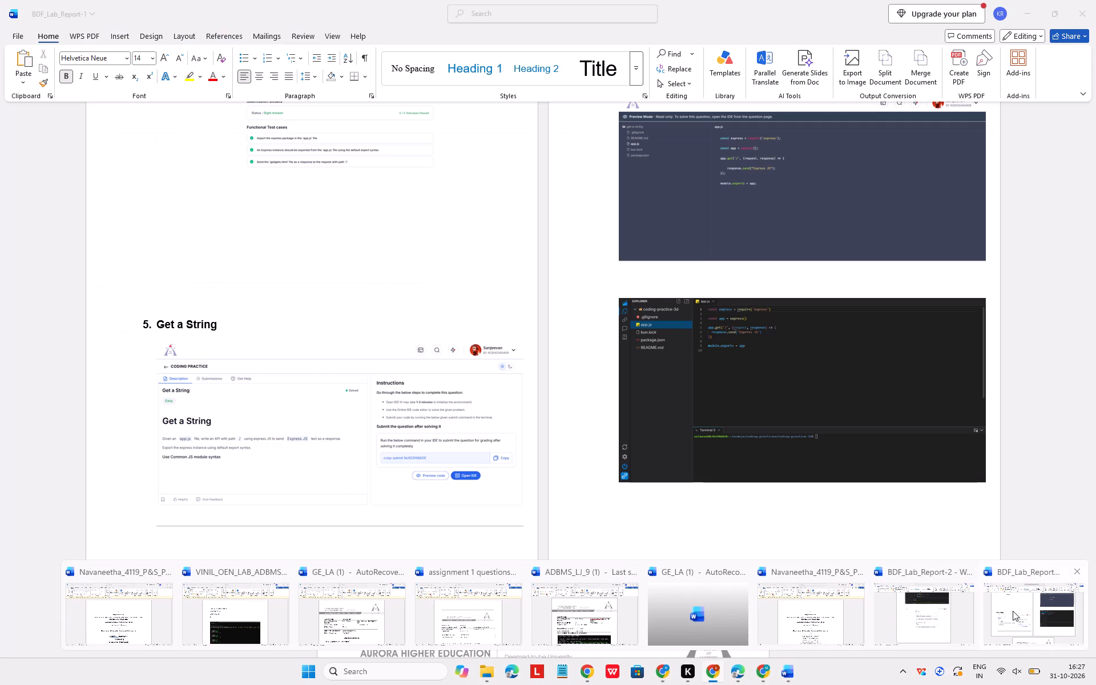
click(1013, 611)
click(372, 396)
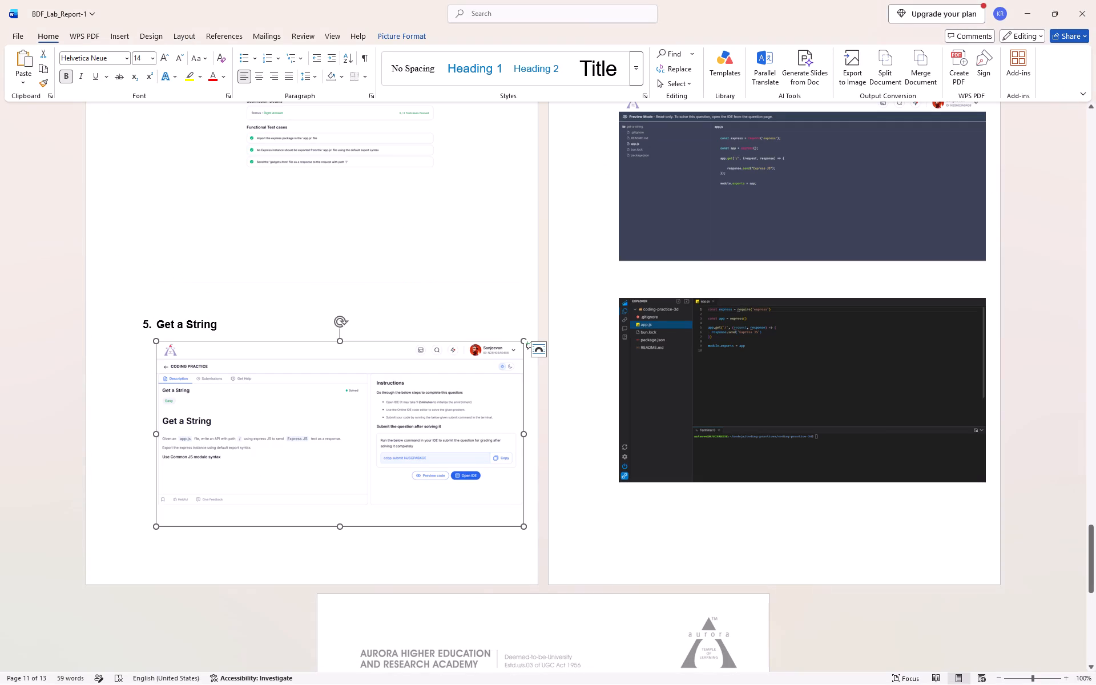
key(ctrl+v)
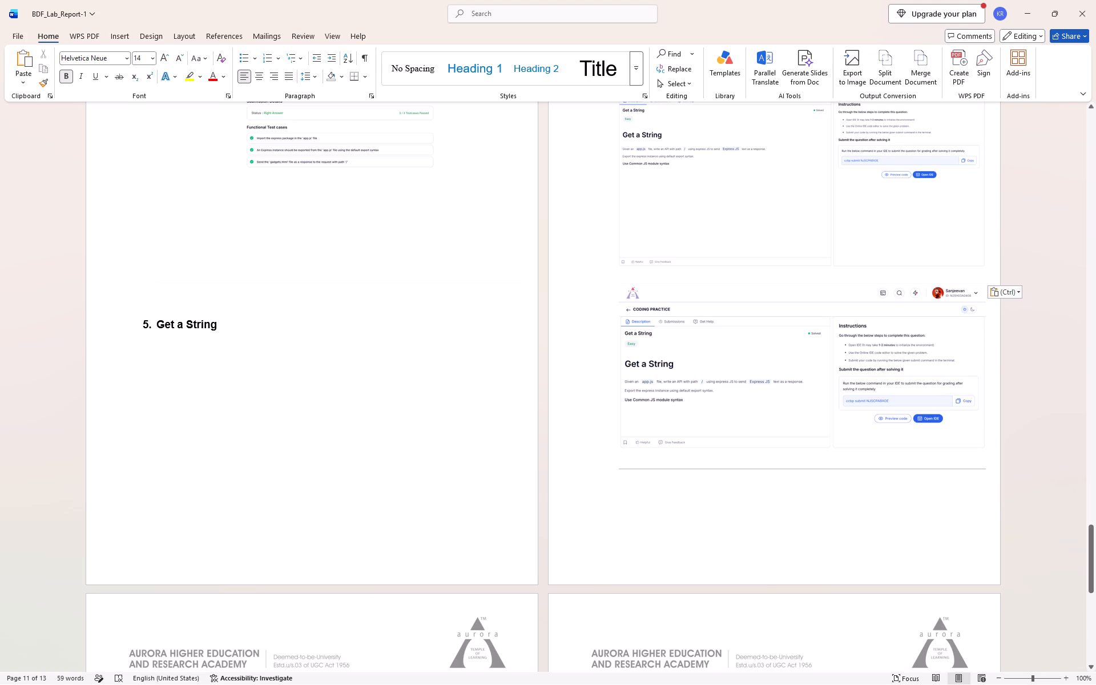
scroll(760, 404, up, 1)
click(757, 490)
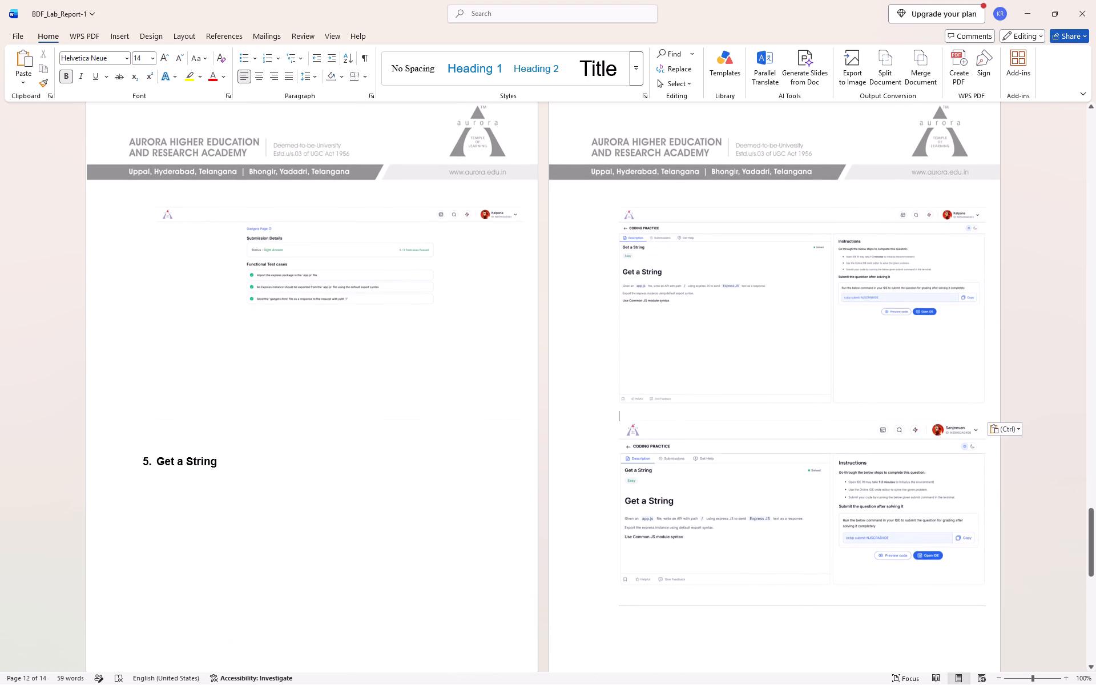
key(Delete)
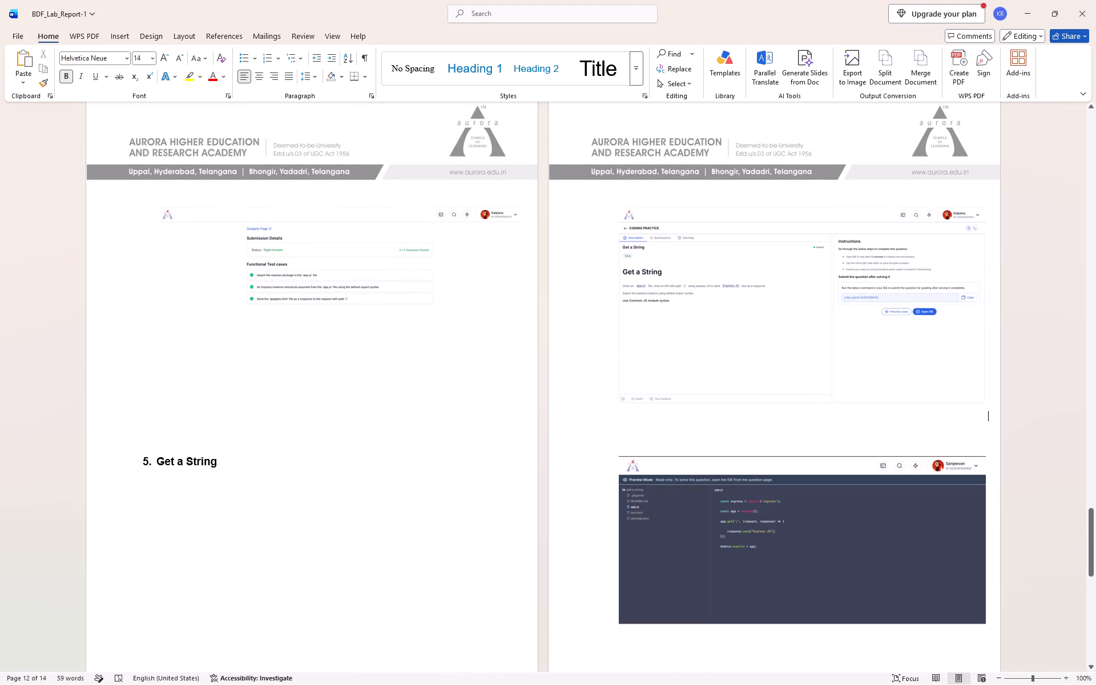
Capture the Get a String code preview from Chrome and use it in the BDF_Lab_Report-1 Word document to replace the old preview picture.
scroll(757, 490, down, 1)
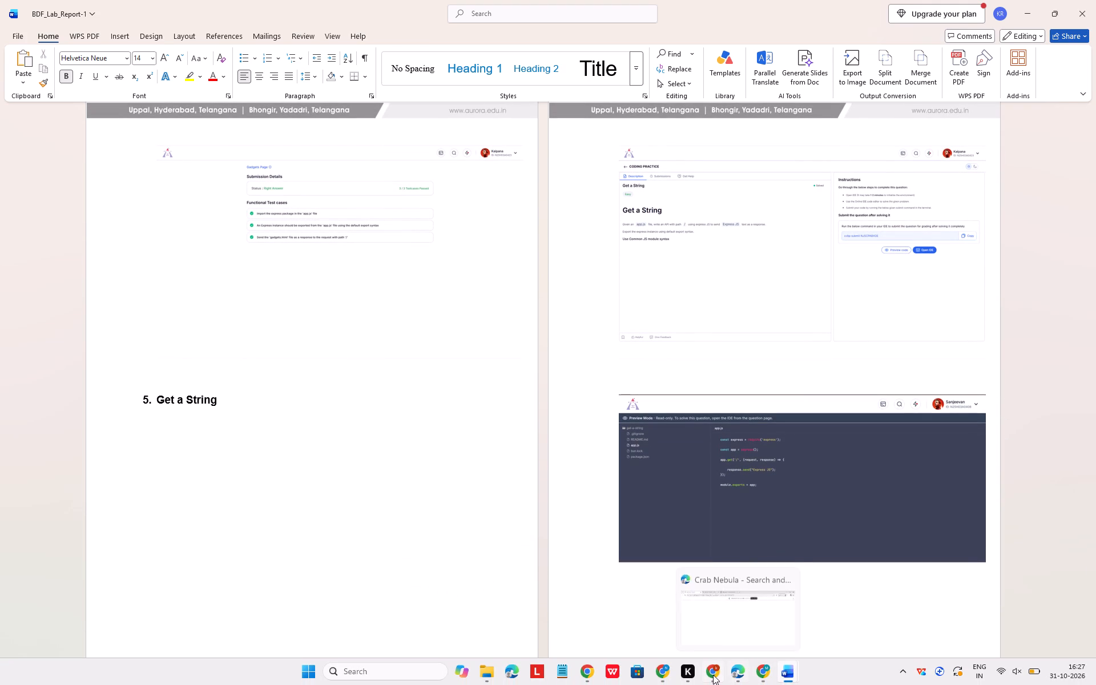
click(695, 613)
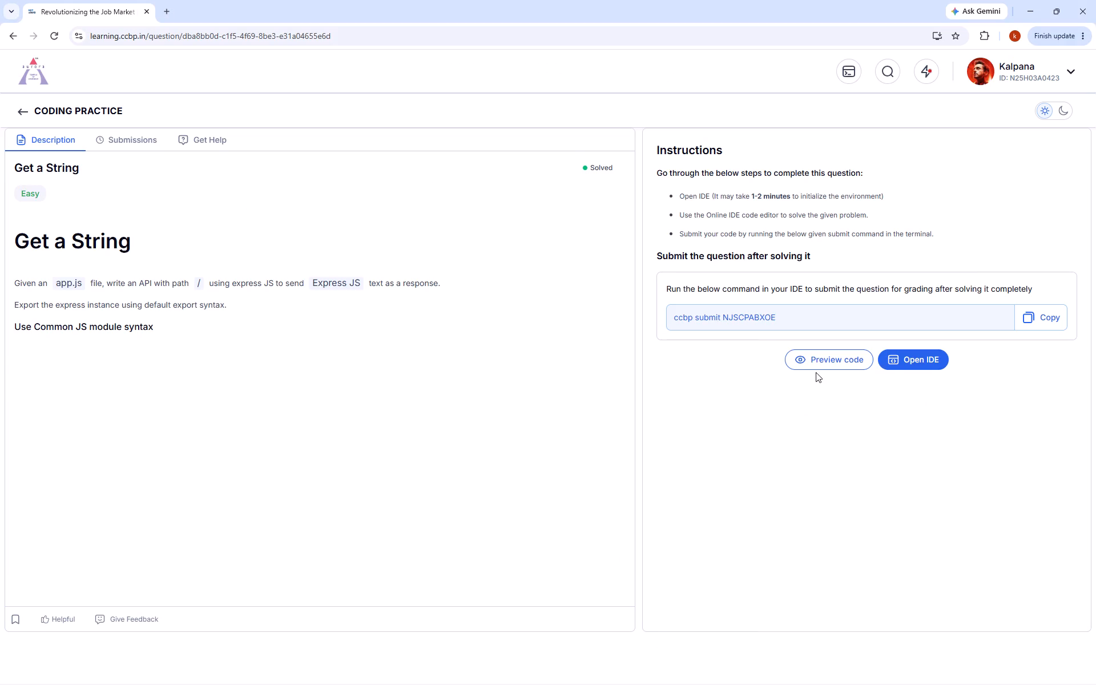
click(815, 365)
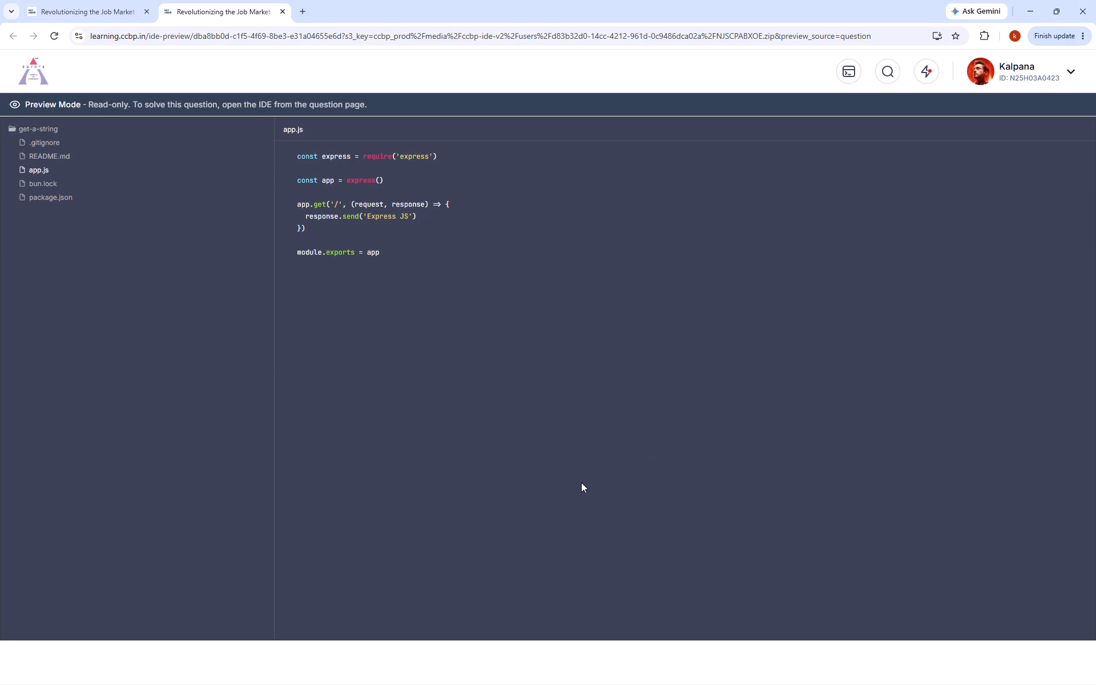
key(shift+super+s)
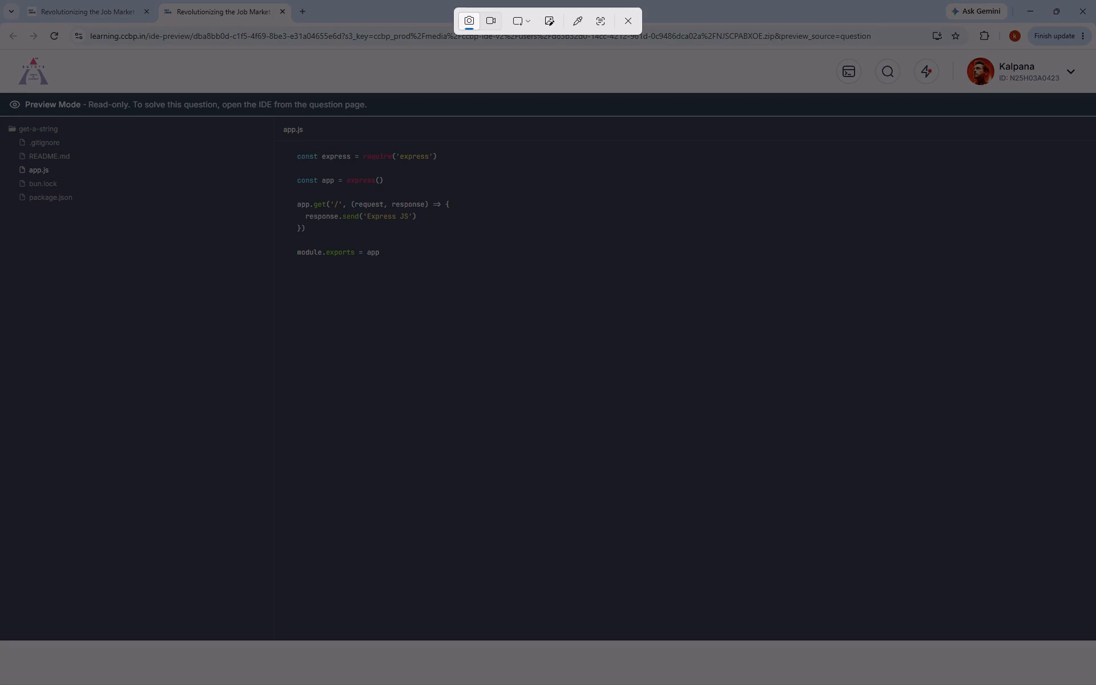
drag(0, 48, 1089, 684)
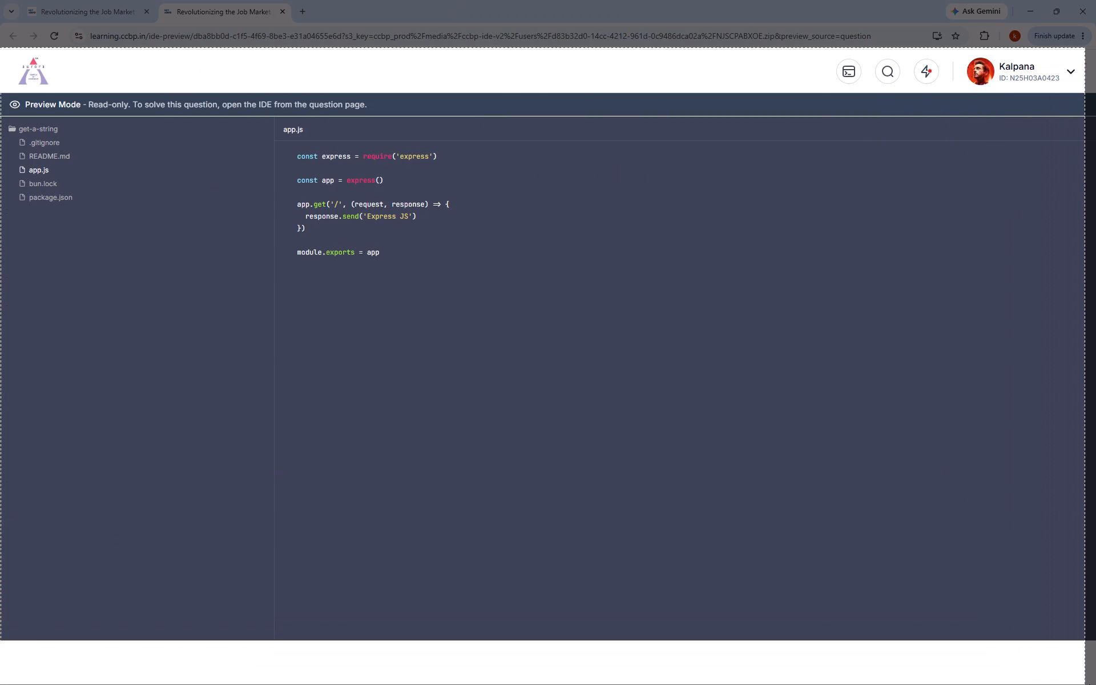
drag(1089, 684, 1092, 684)
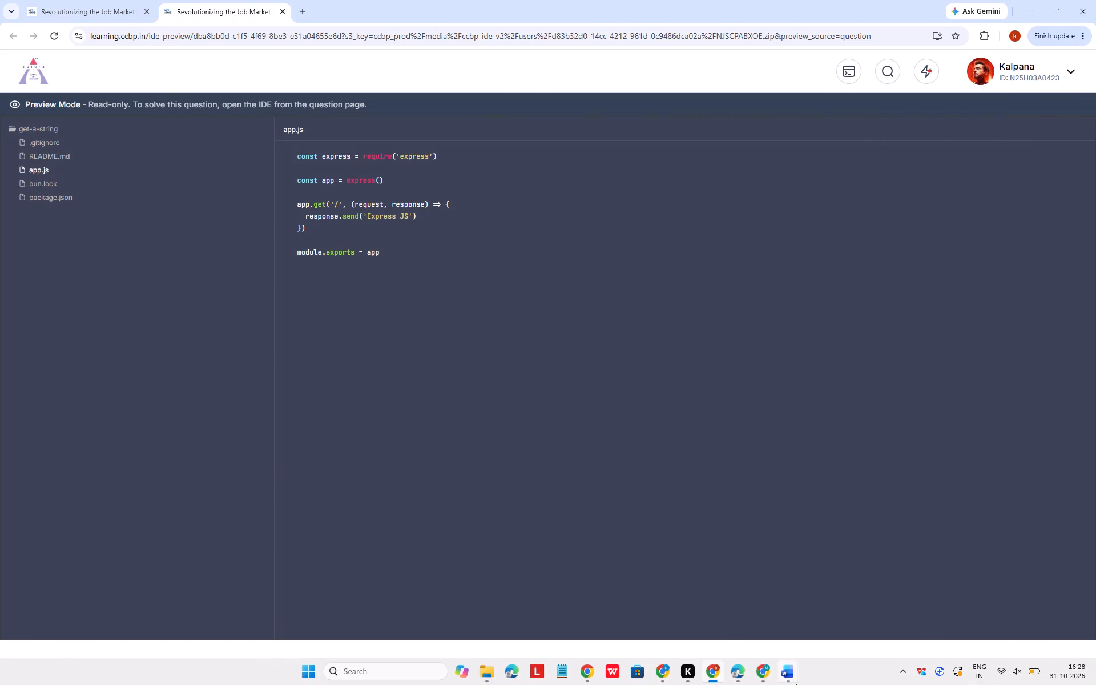
click(1012, 619)
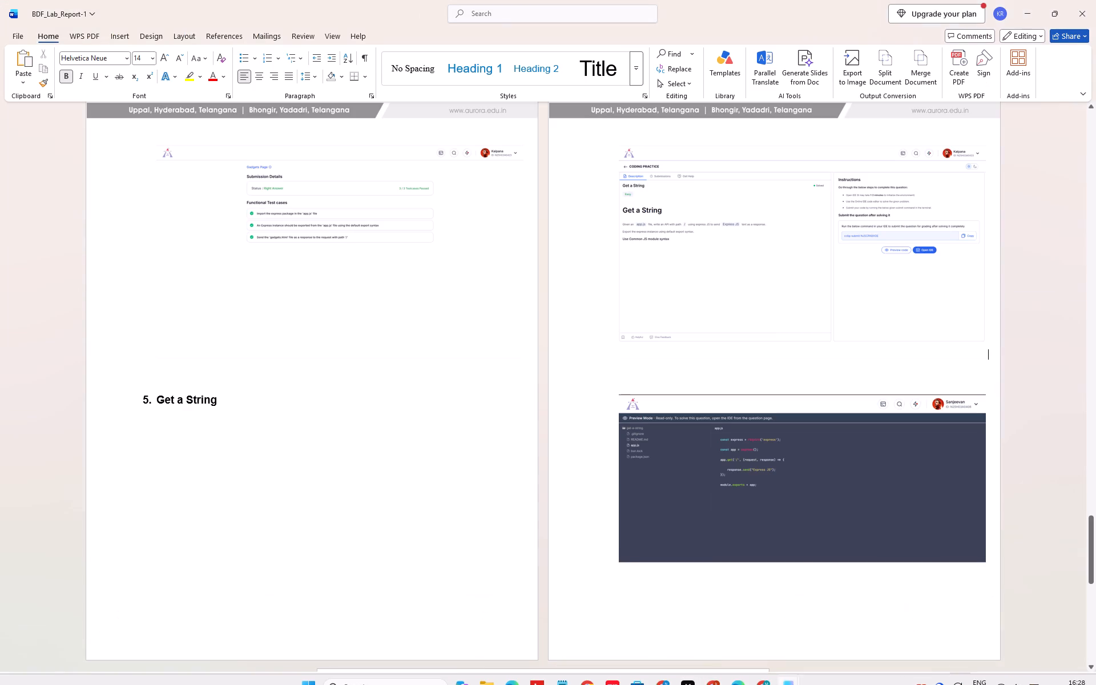
click(832, 524)
key(ctrl+v)
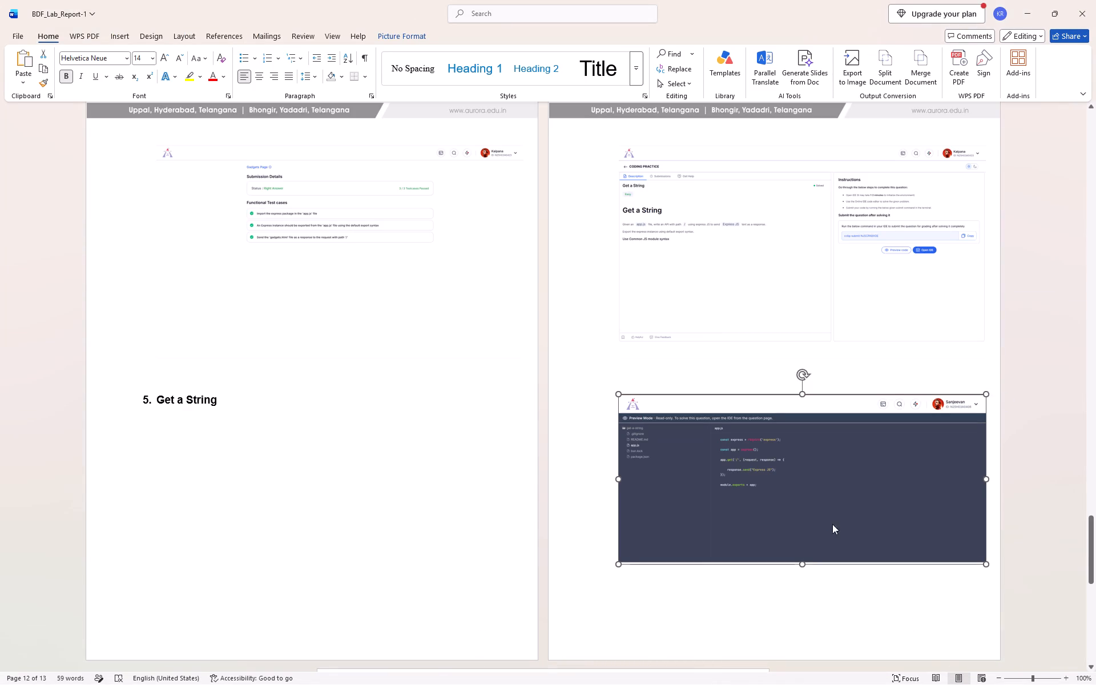
scroll(431, 555, down, 2)
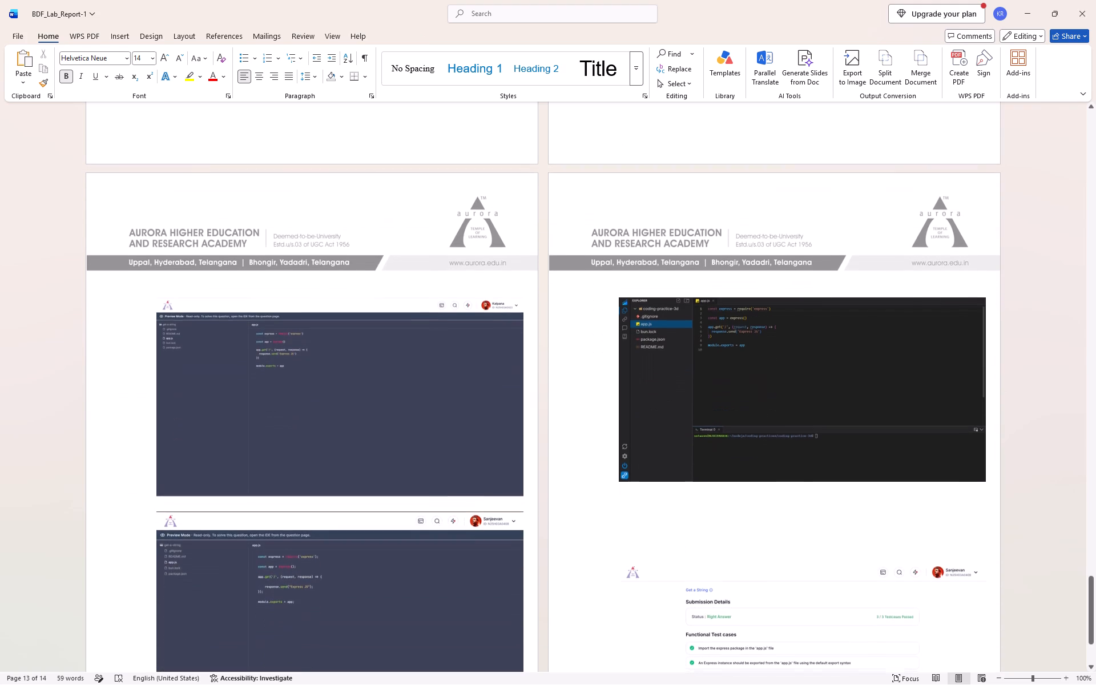
click(367, 590)
key(Delete)
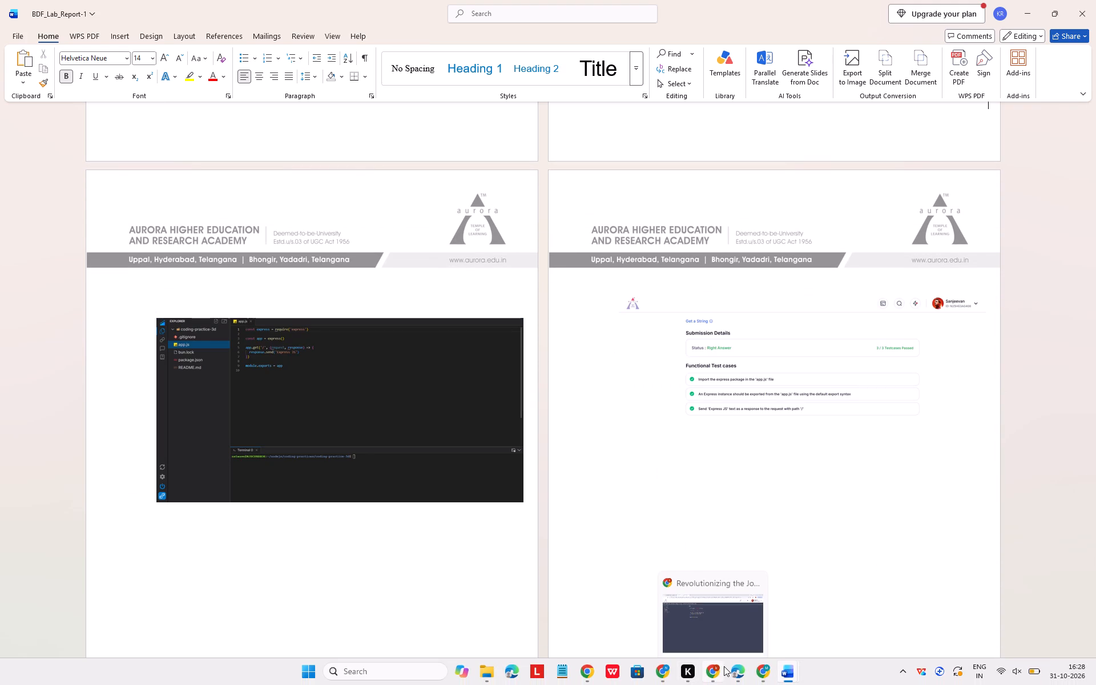
Back in Chrome, close the code preview tab and open the Get a String question's IDE, ending the session active in another window.
click(715, 619)
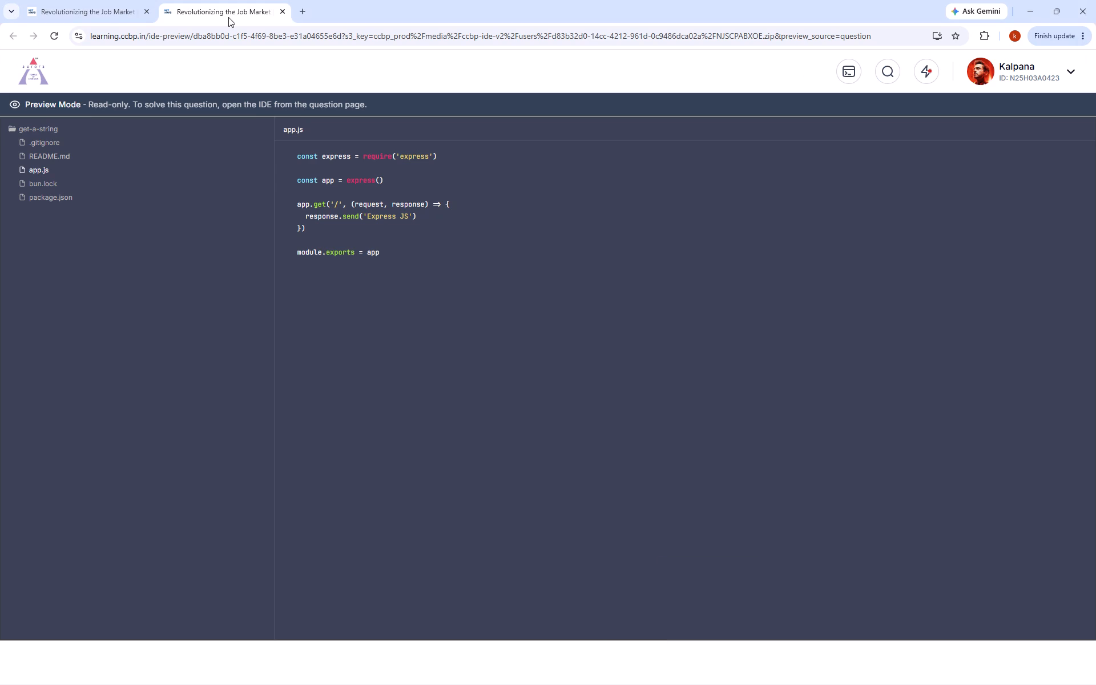
click(281, 12)
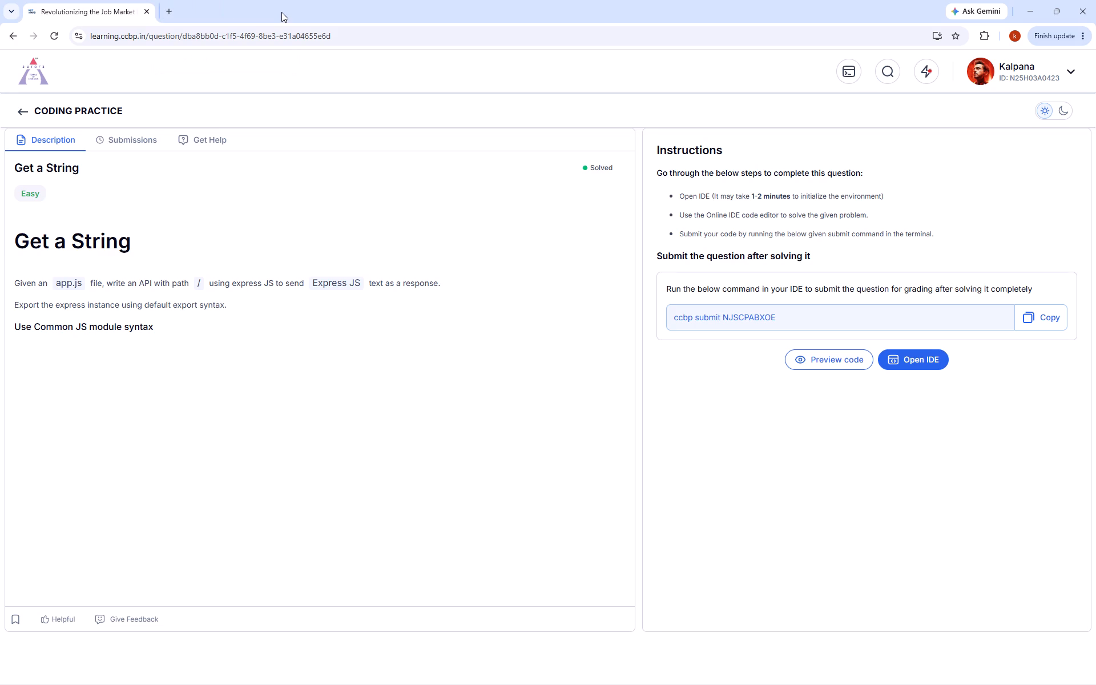
click(901, 358)
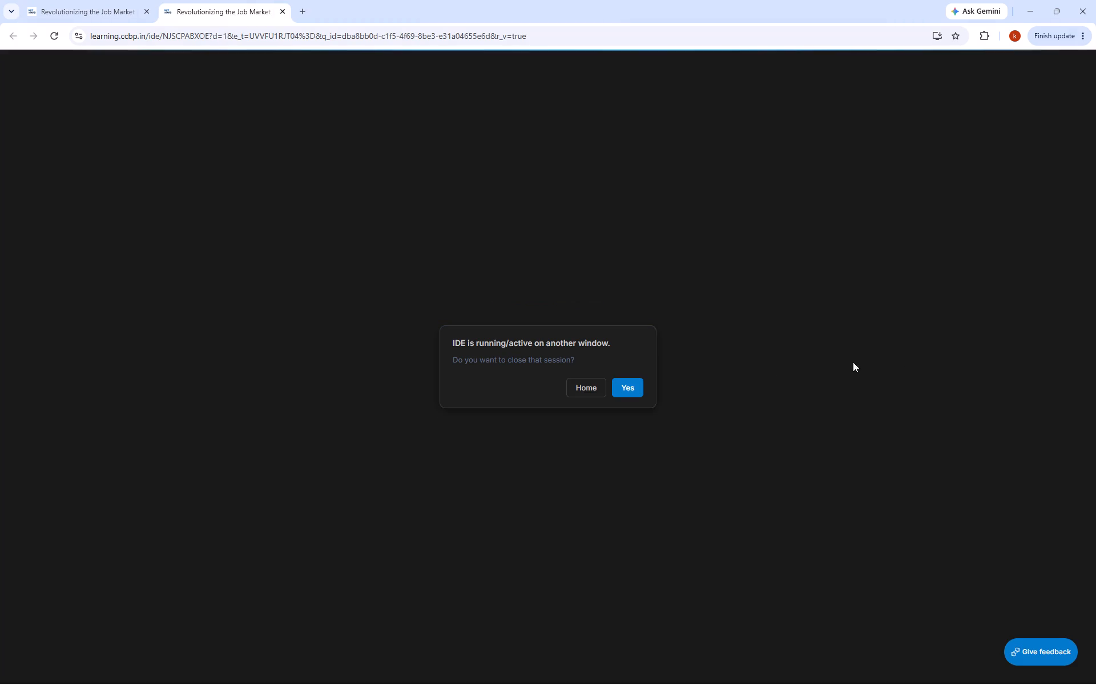
click(632, 387)
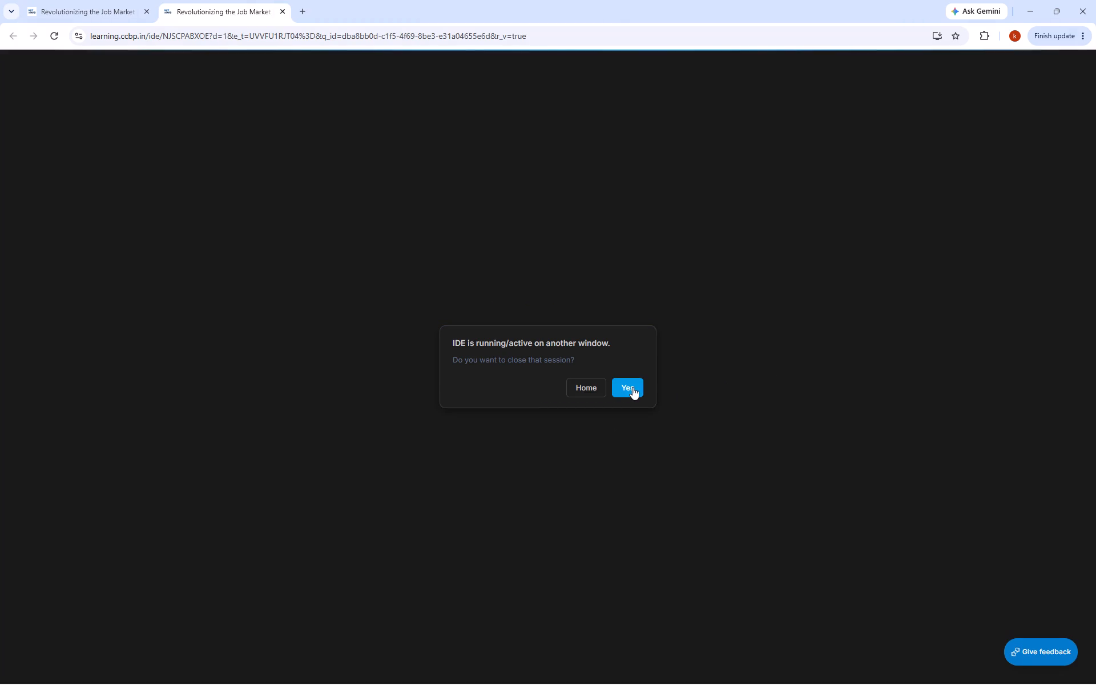
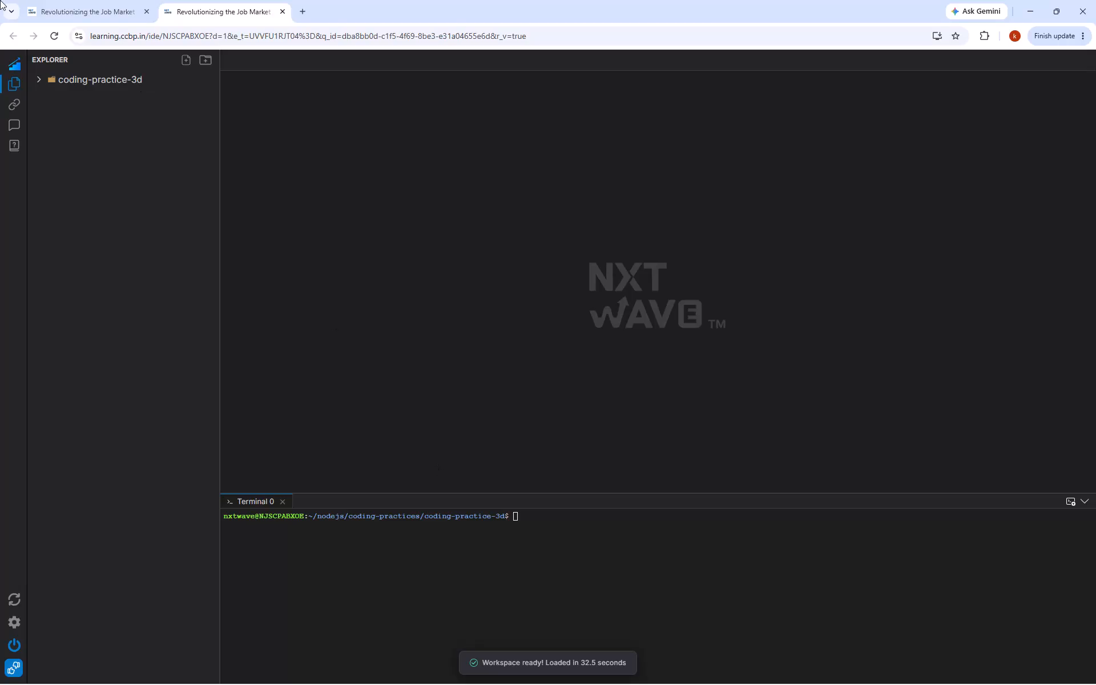
Copy the Get a String question's submit command, run it in the IDE terminal and open the resulting submission page.
click(84, 11)
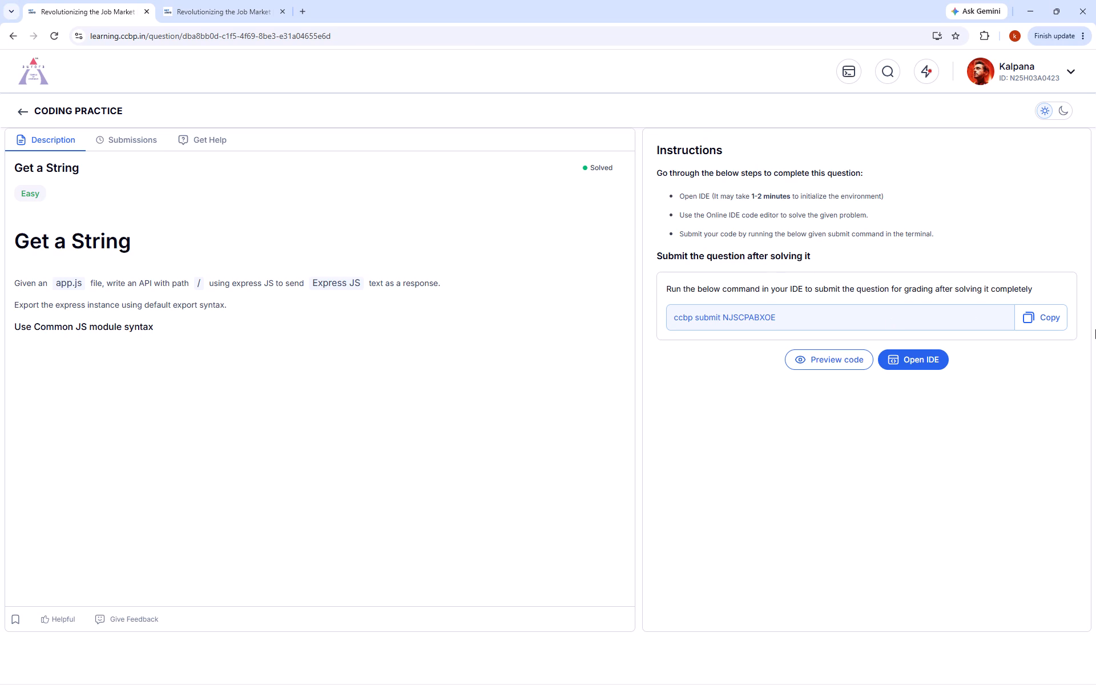
click(1042, 313)
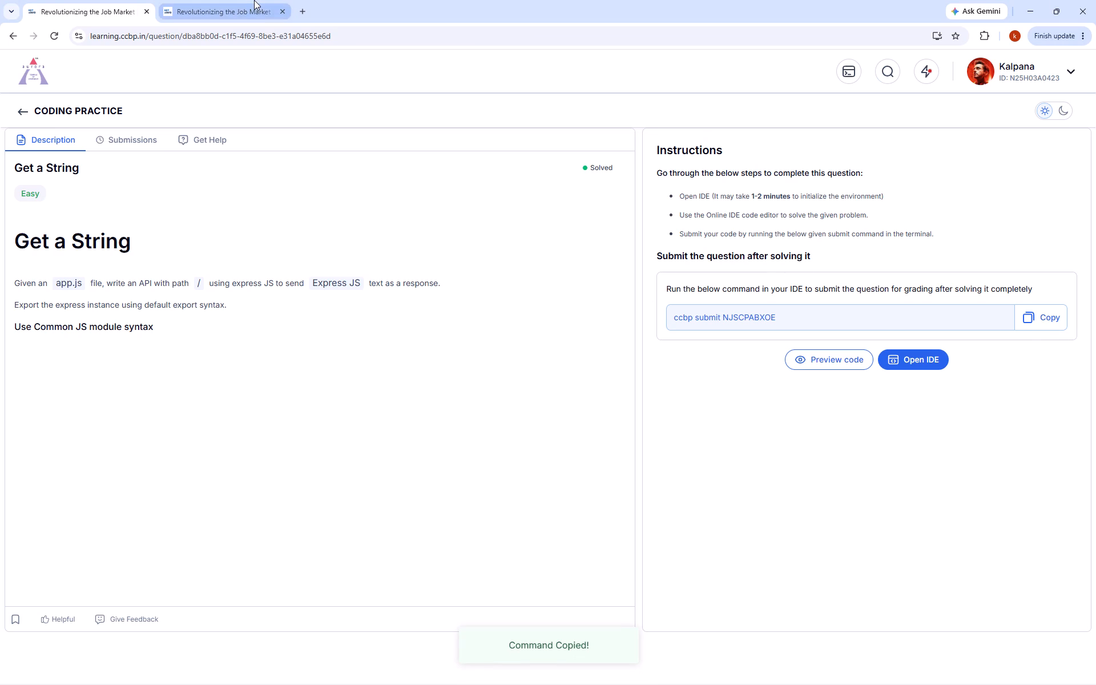
drag(254, 0, 259, 41)
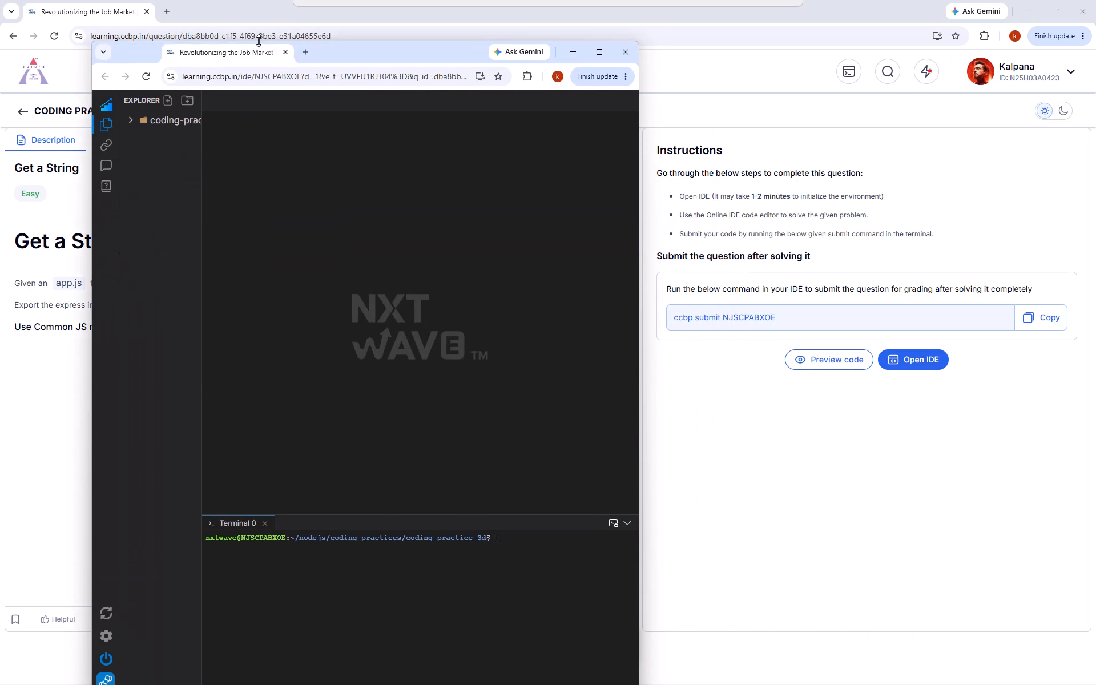
drag(186, 54, 216, 0)
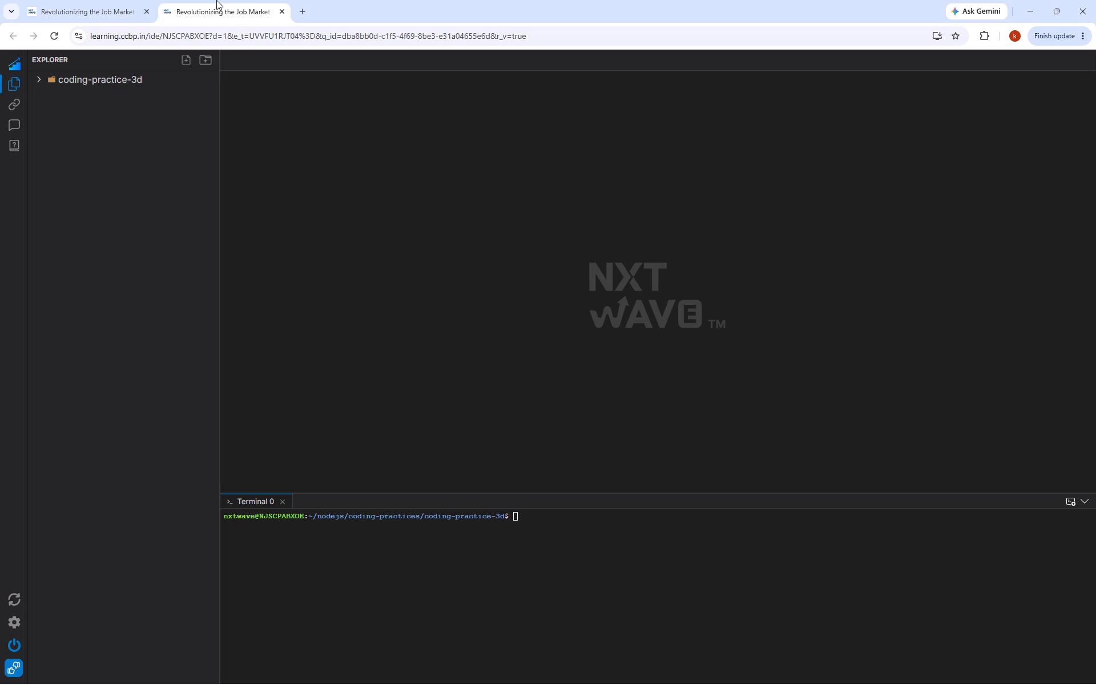
click(519, 515)
key(ctrl+shift+v)
key(Return)
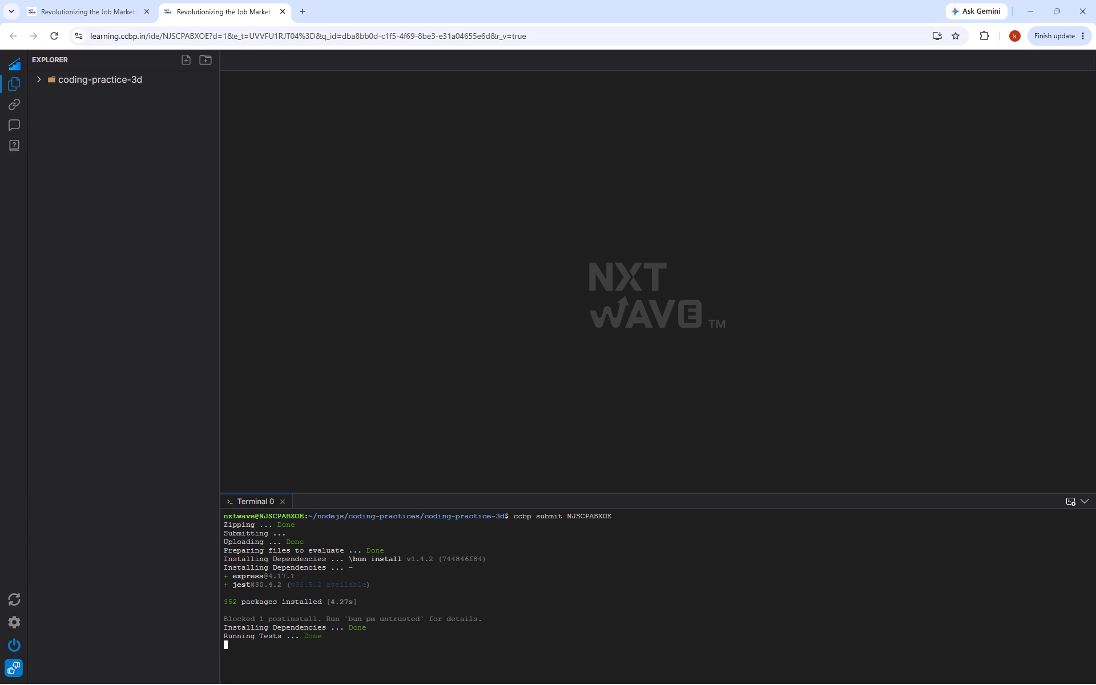
click(561, 663)
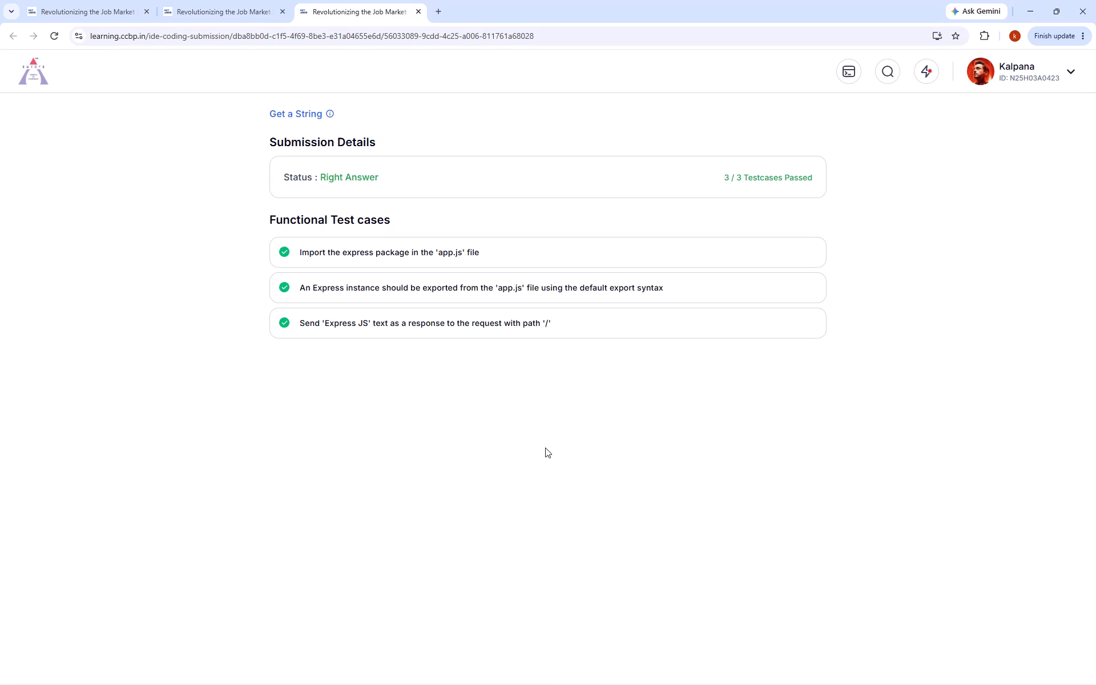
Capture the full Get a String submission details page and use it in the BDF_Lab_Report-1 Word document to replace the old submission picture.
key(shift+super+s)
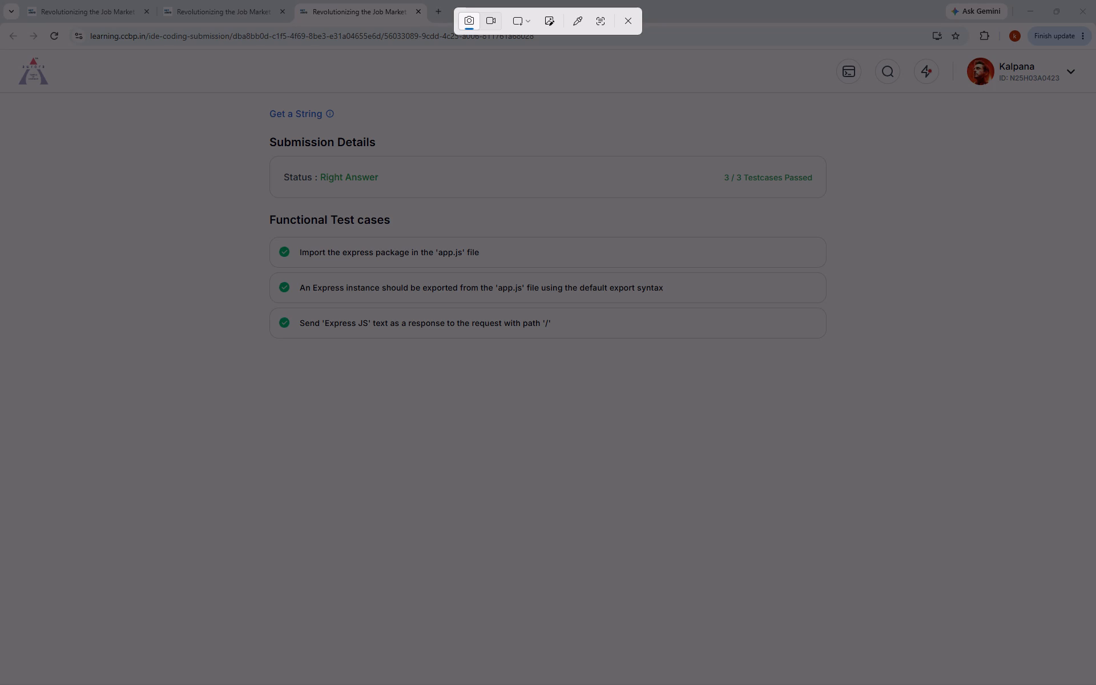
drag(2, 50, 811, 538)
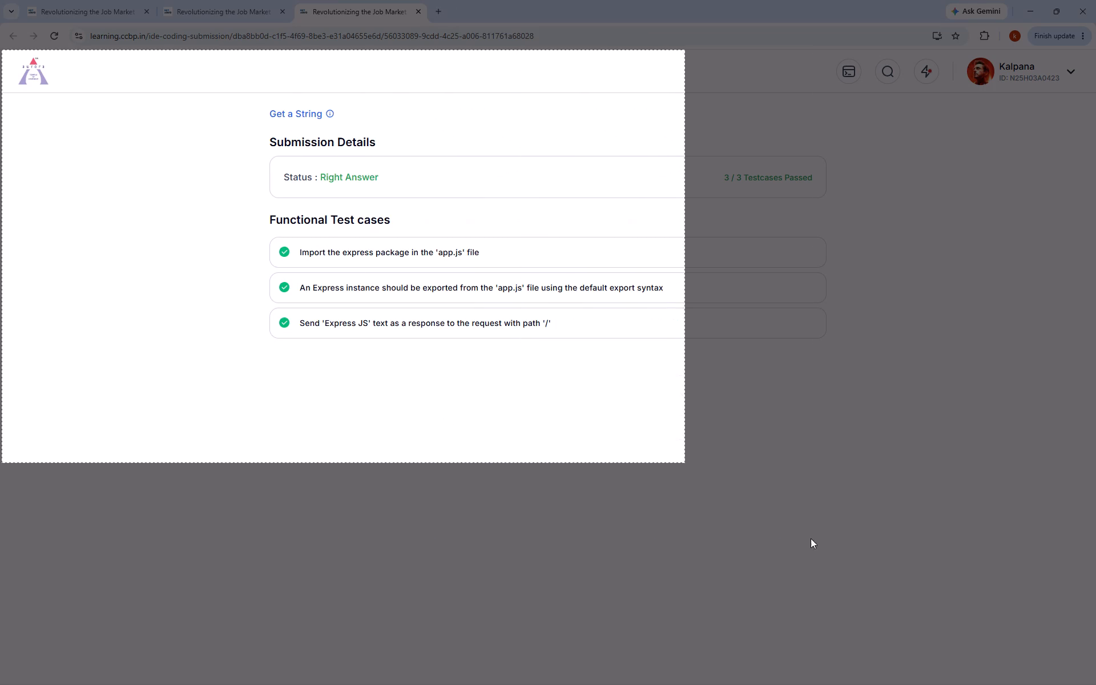
drag(811, 538, 1095, 684)
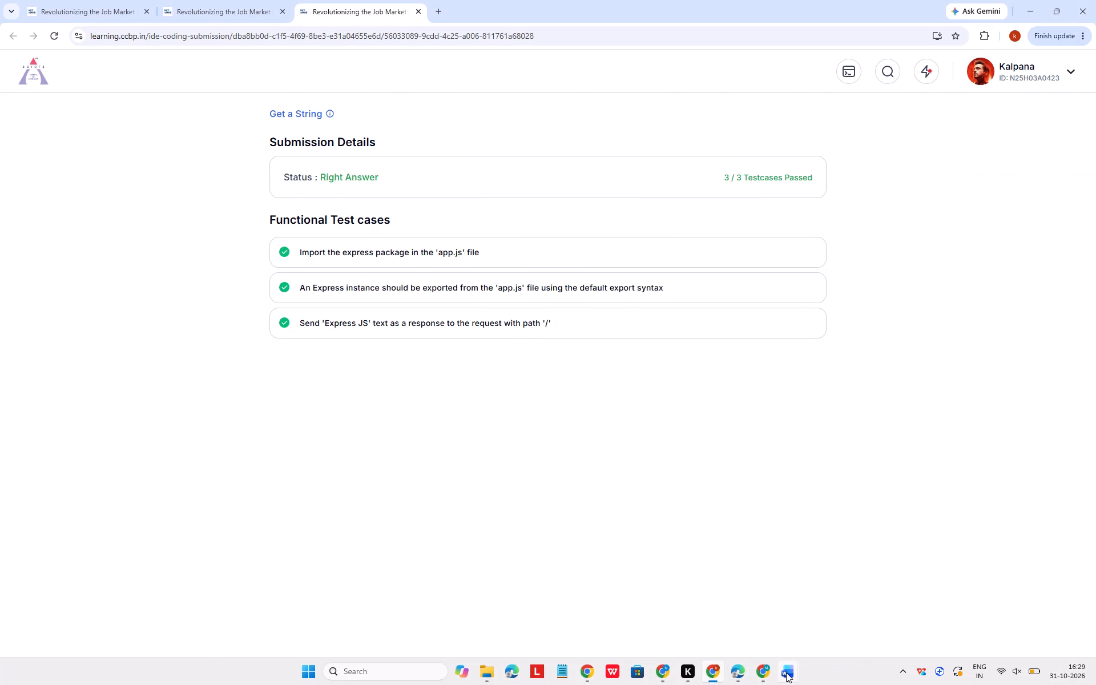
click(1010, 610)
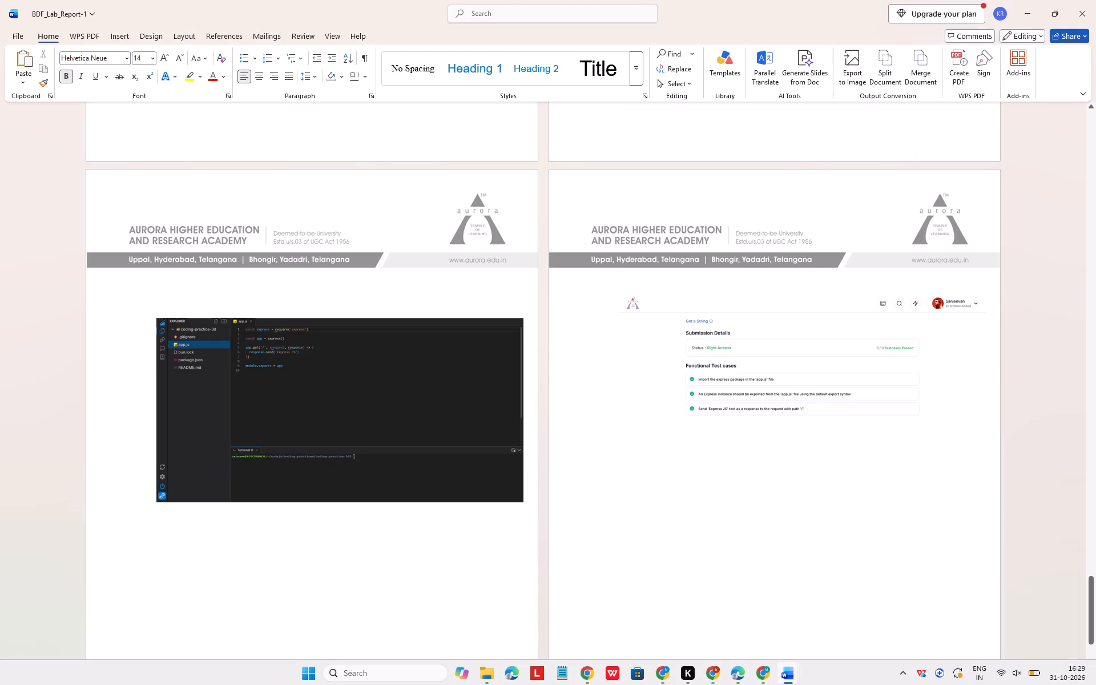
click(789, 386)
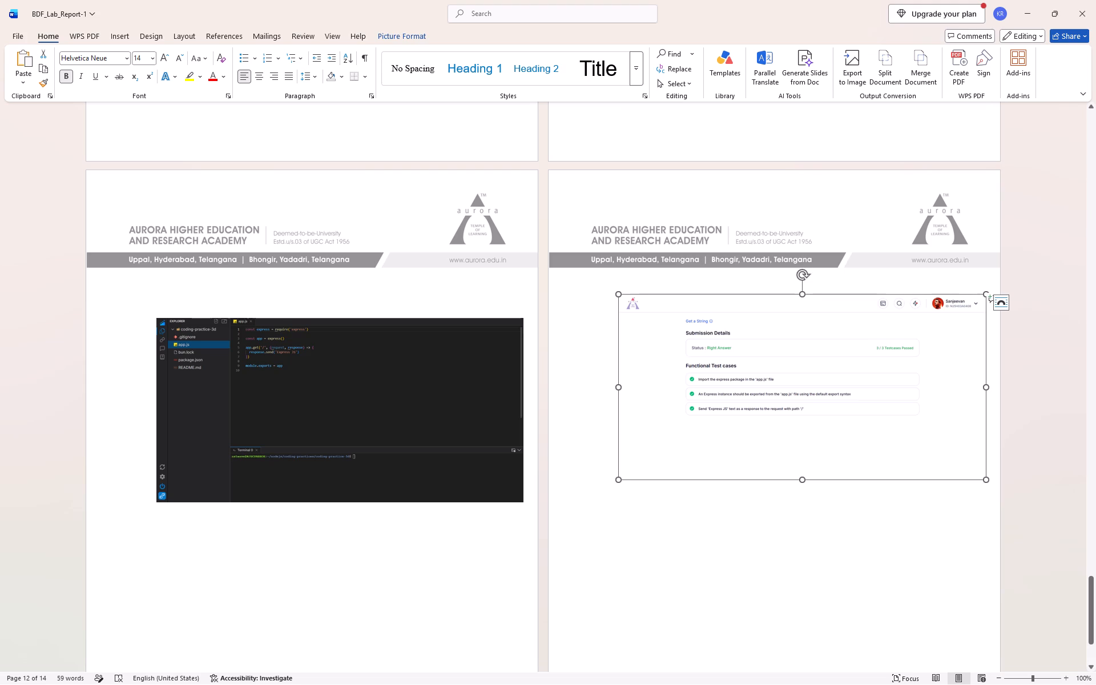
key(ctrl+v)
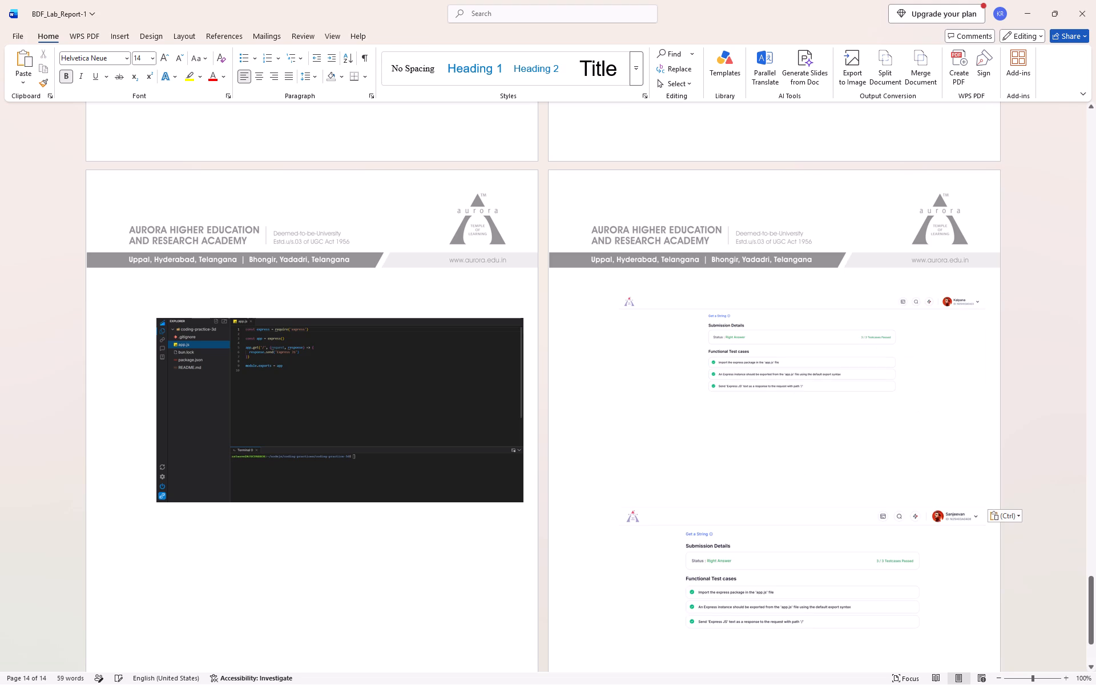
click(789, 568)
key(Delete)
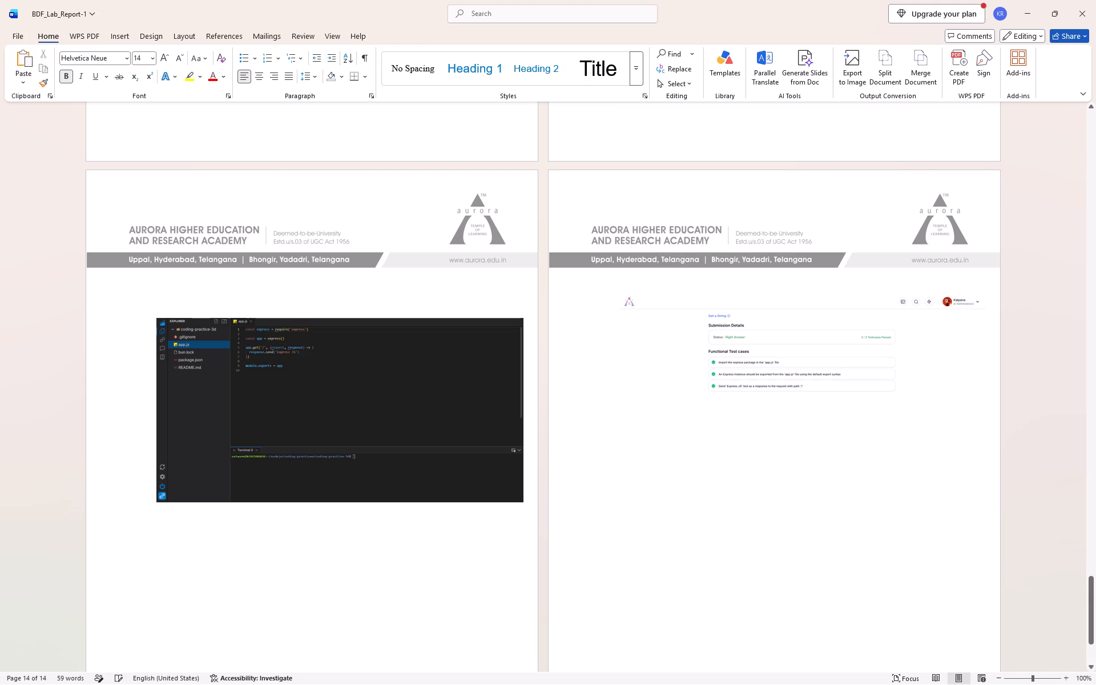
Review the whole lab report from the student details to the last page, checking the screenshots under all five questions.
scroll(789, 568, down, 3)
scroll(789, 568, up, 15)
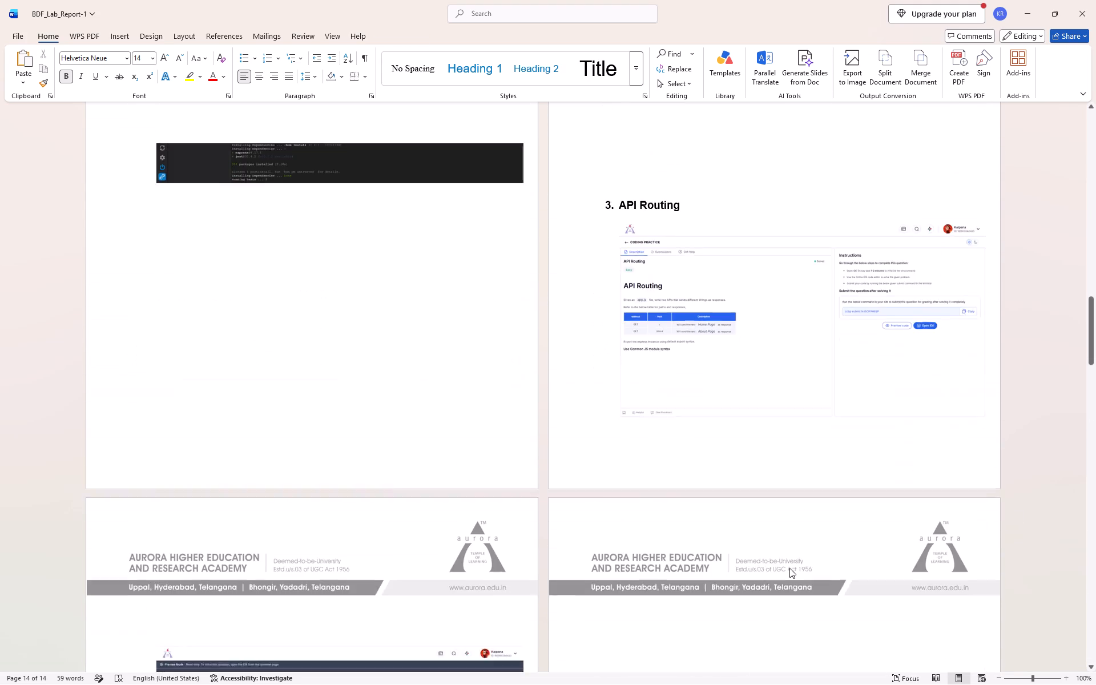
scroll(789, 568, up, 15)
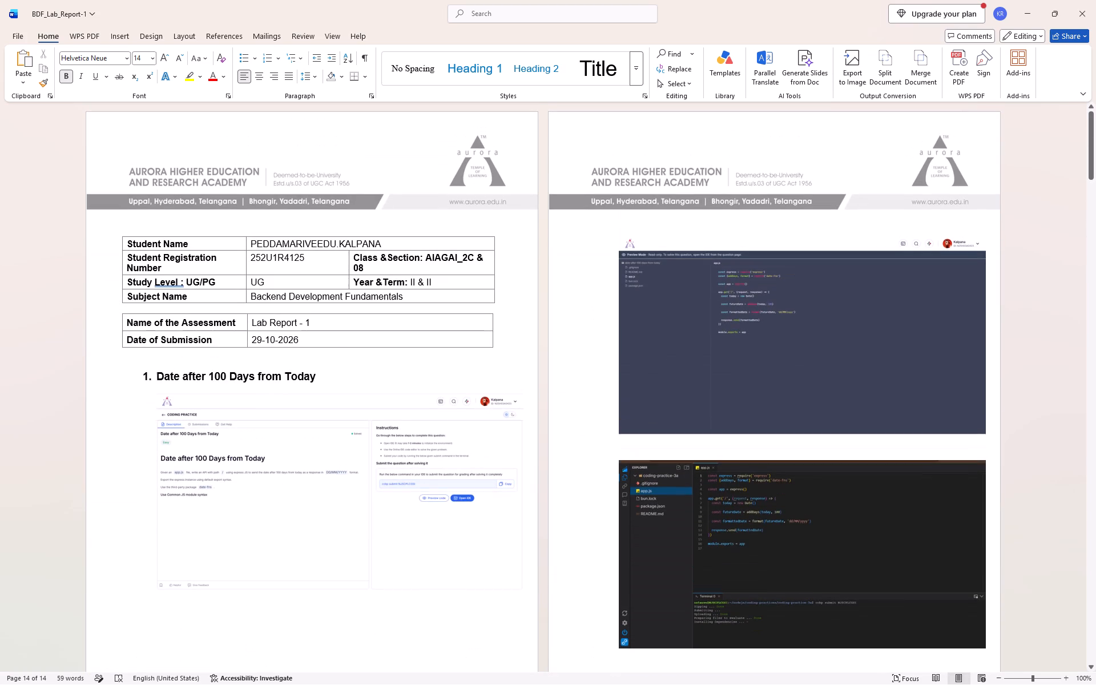
scroll(789, 568, down, 9)
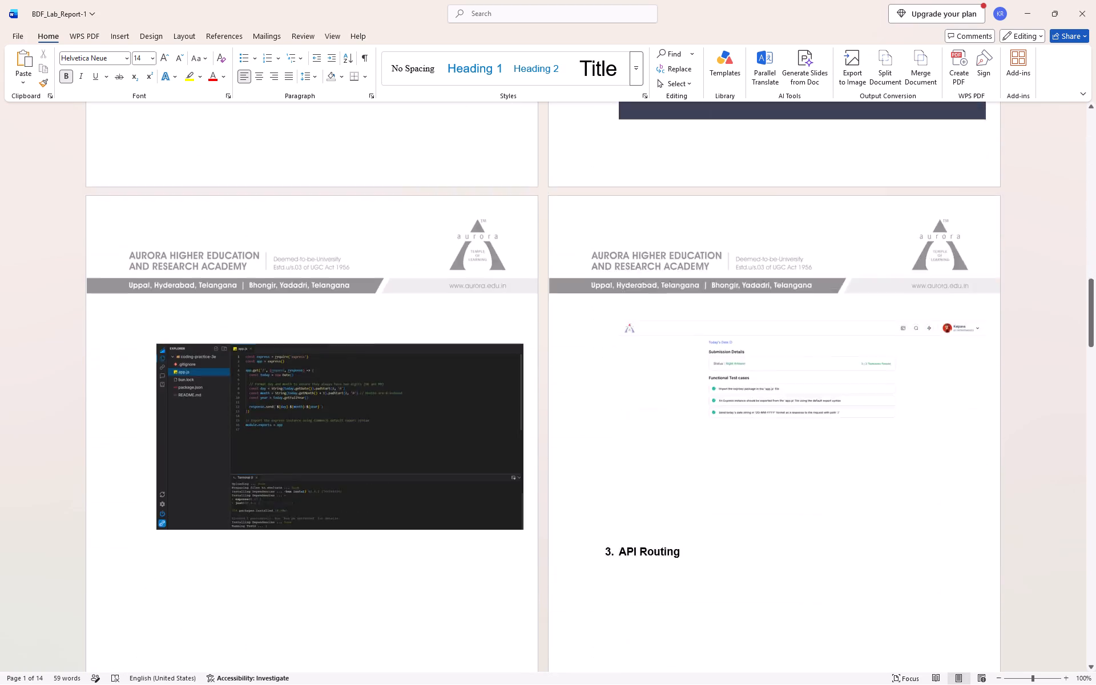
scroll(789, 568, up, 8)
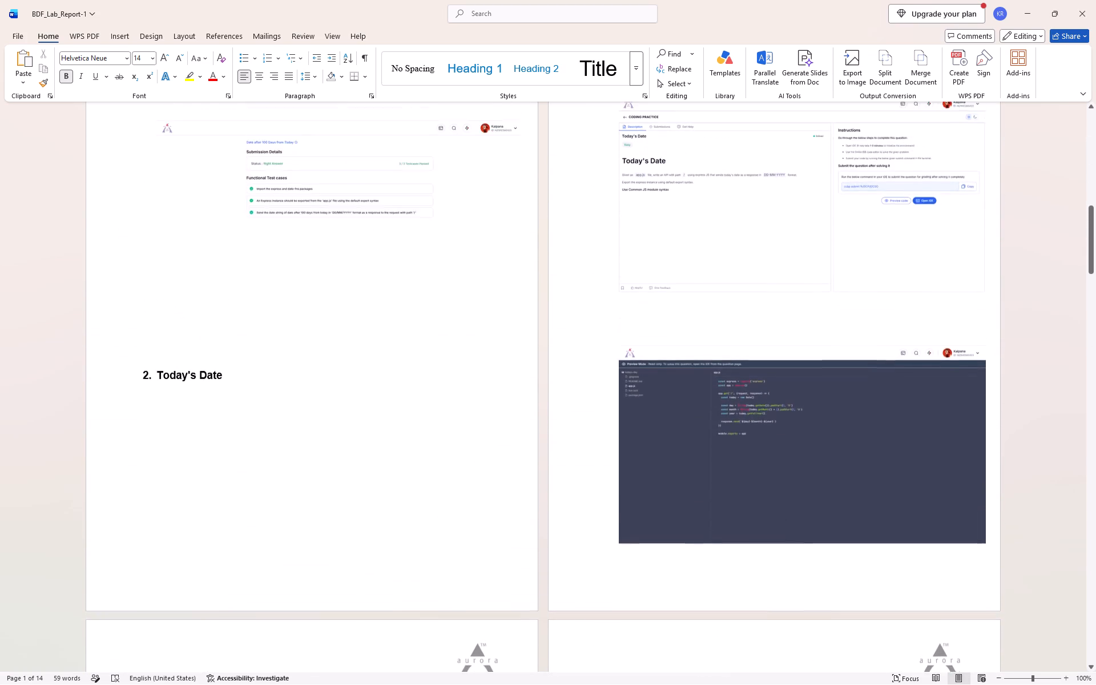
scroll(789, 568, up, 1)
scroll(789, 568, down, 7)
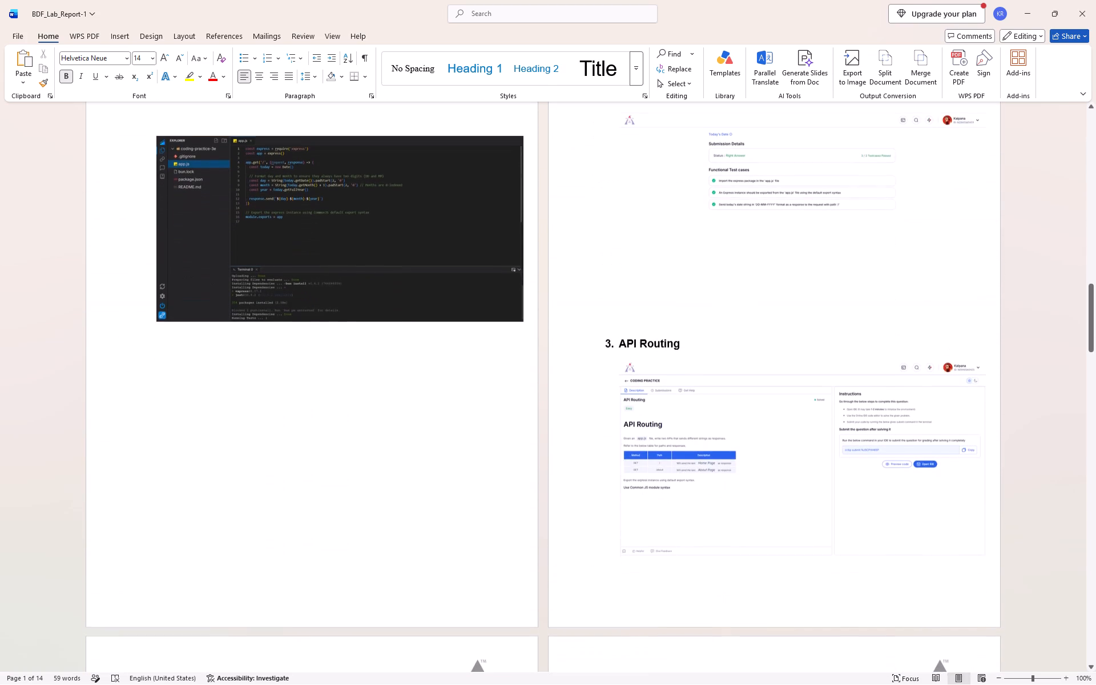
scroll(789, 568, down, 7)
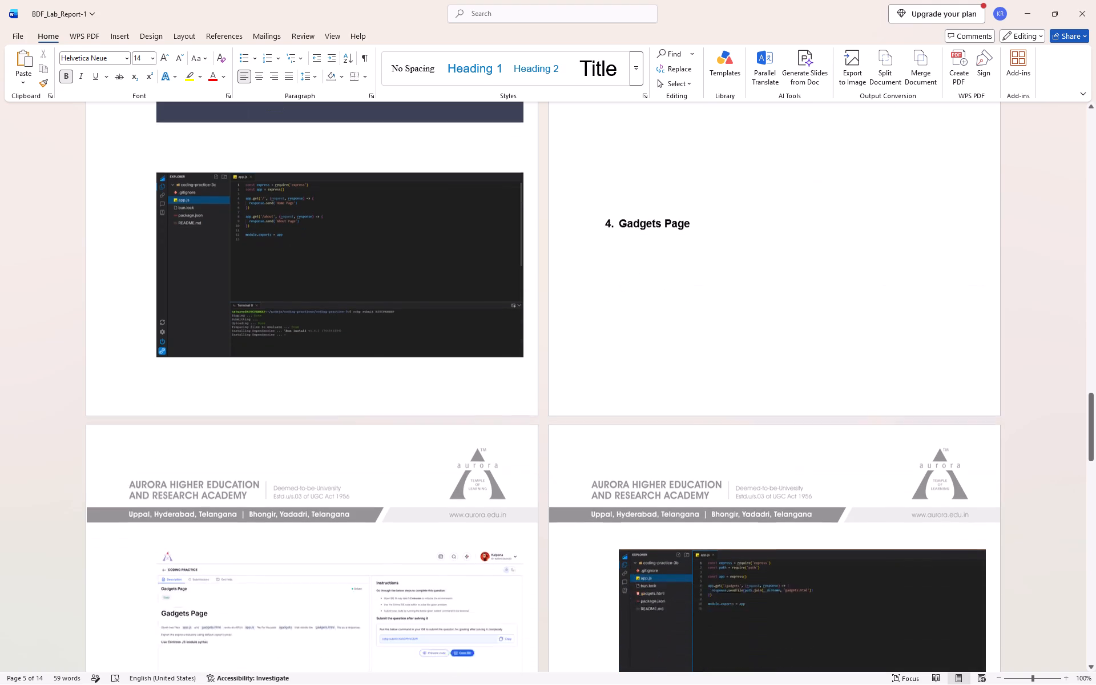
scroll(789, 568, down, 5)
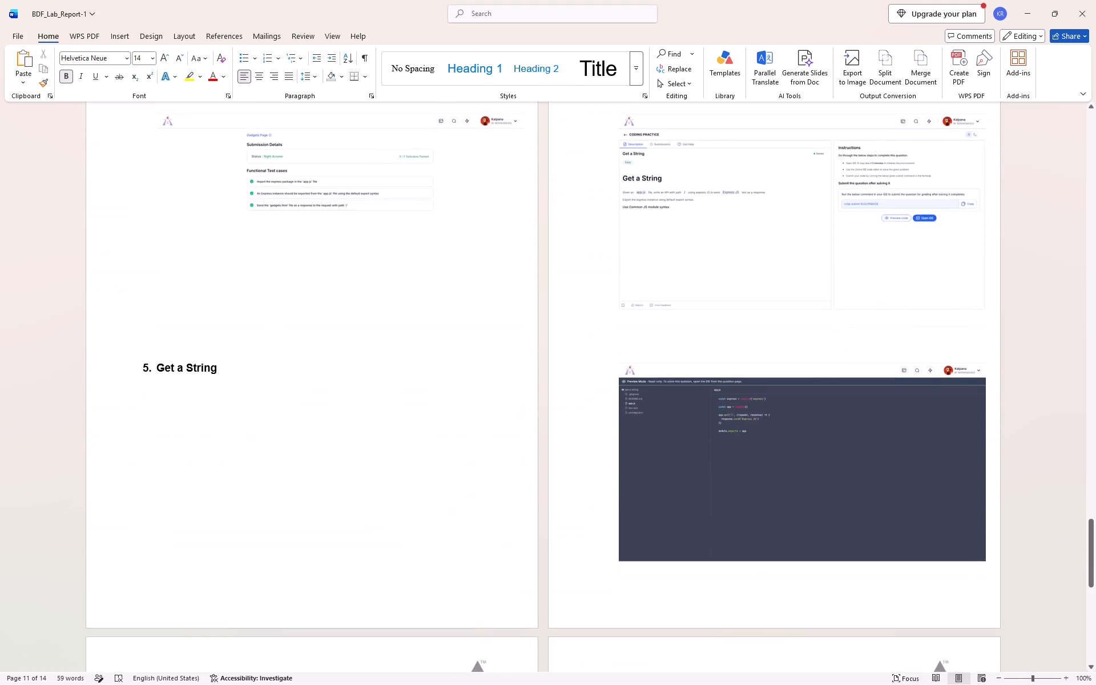
scroll(789, 568, down, 10)
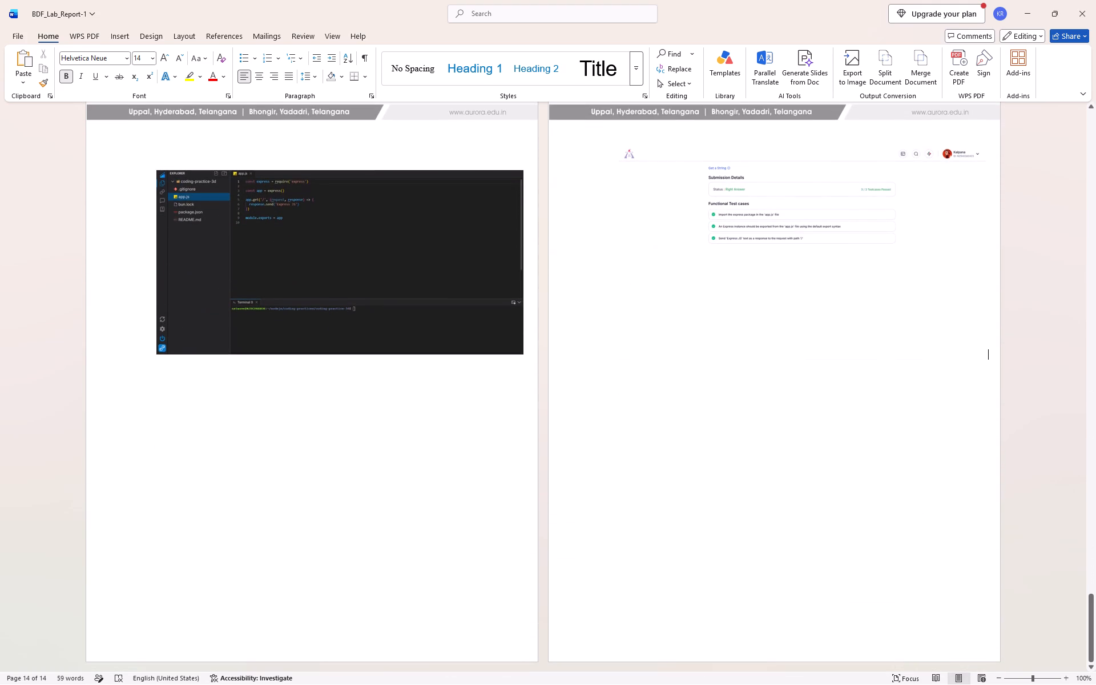
scroll(789, 568, down, 4)
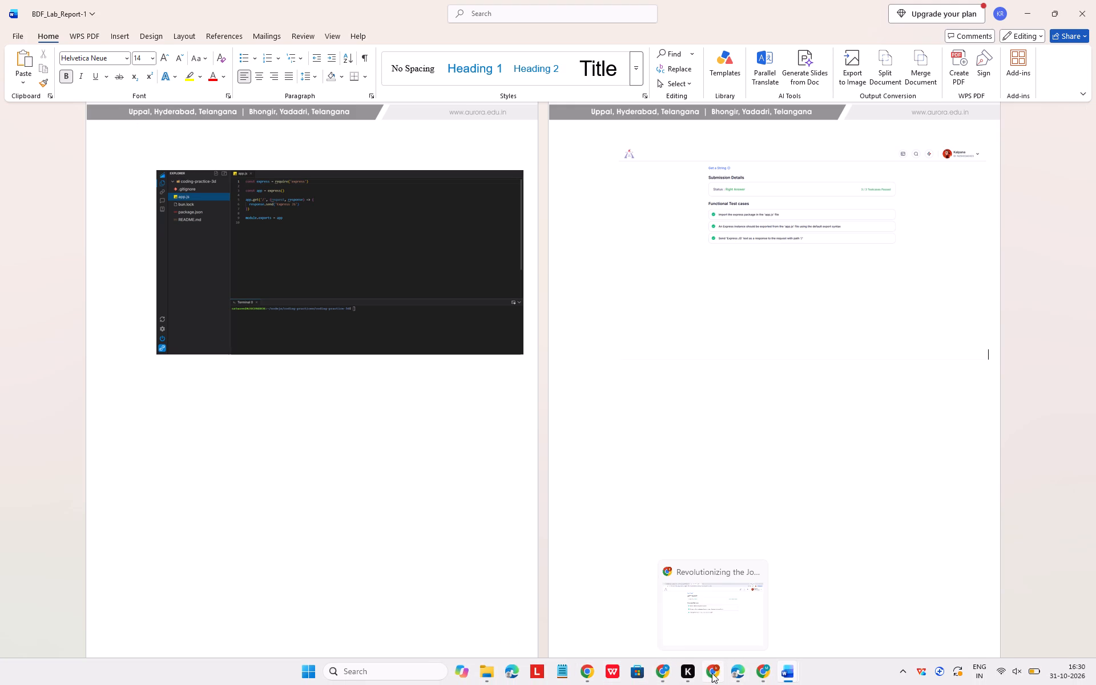
Back in Chrome, close the submission and IDE tabs and open the portal account's Profile page.
click(711, 621)
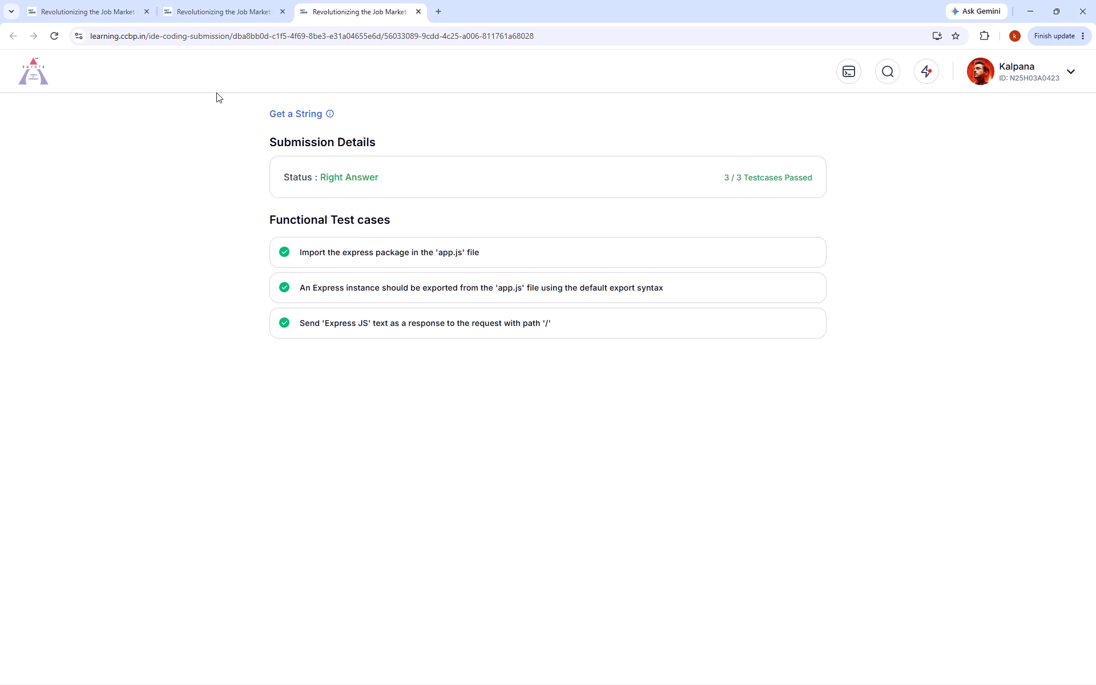
click(416, 12)
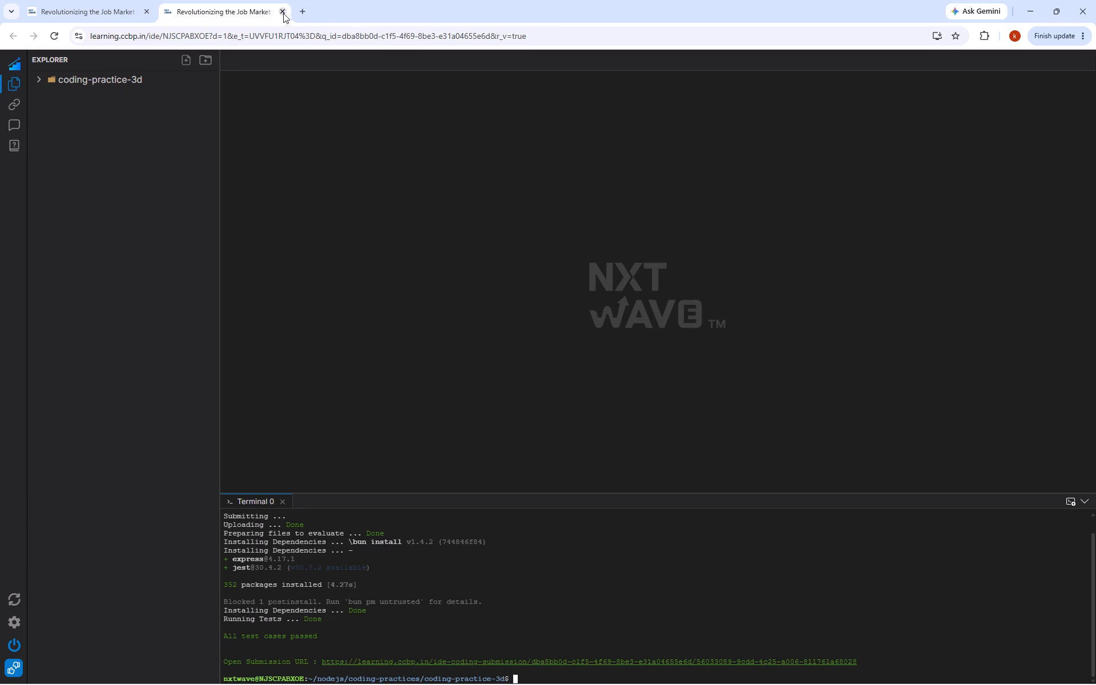
click(279, 11)
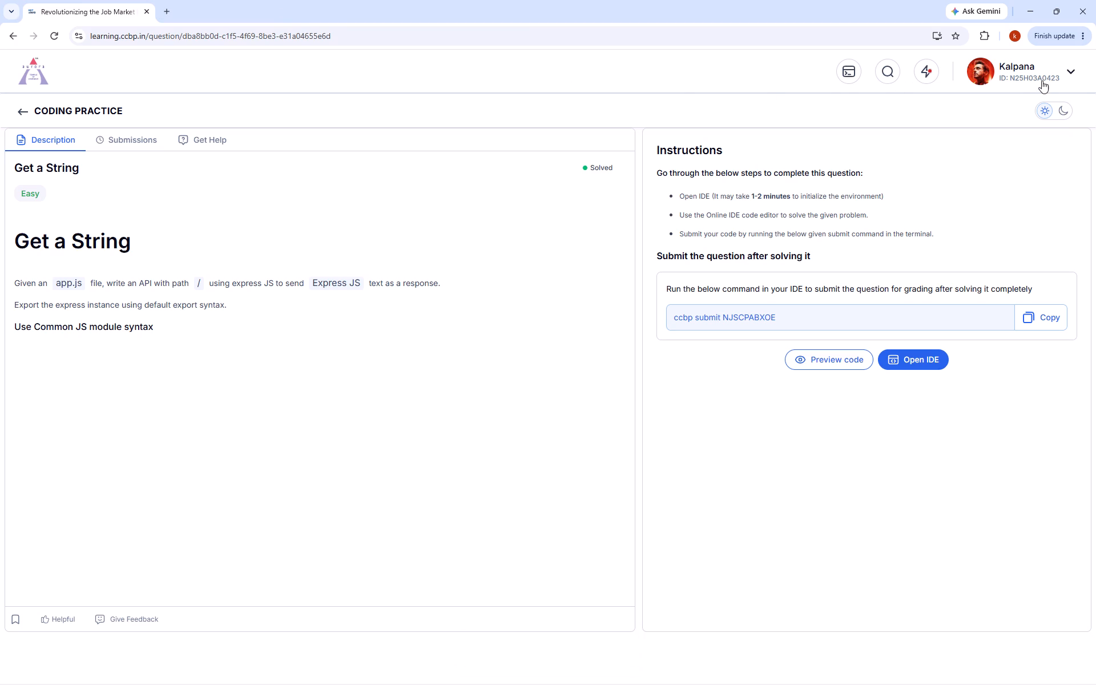
click(1055, 71)
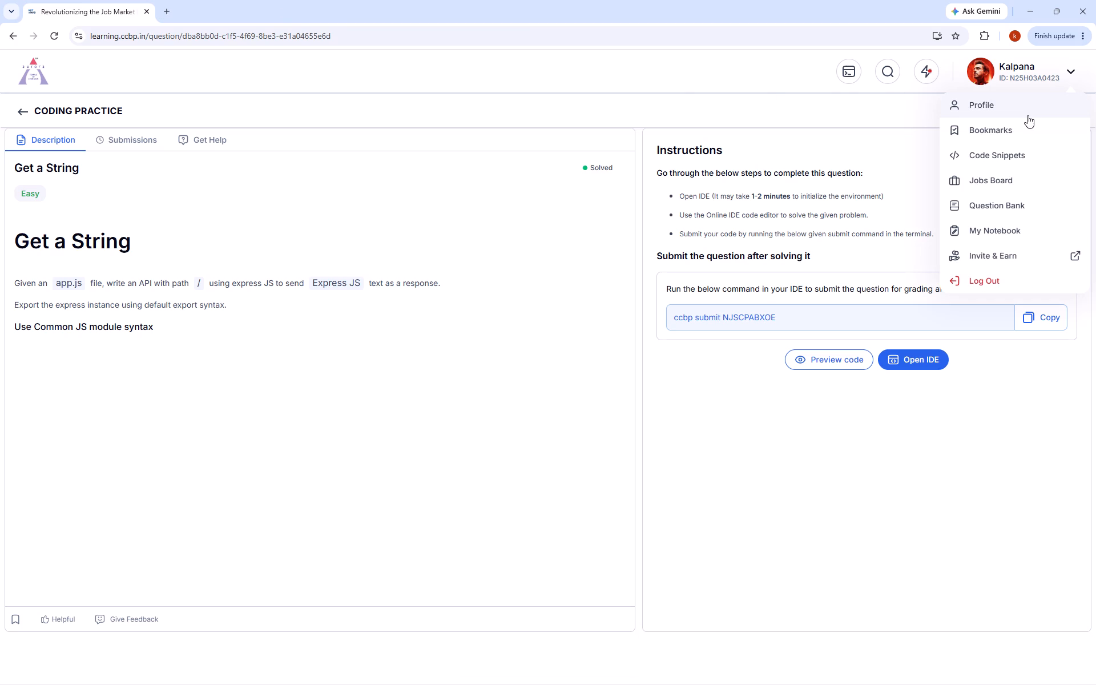
click(1027, 115)
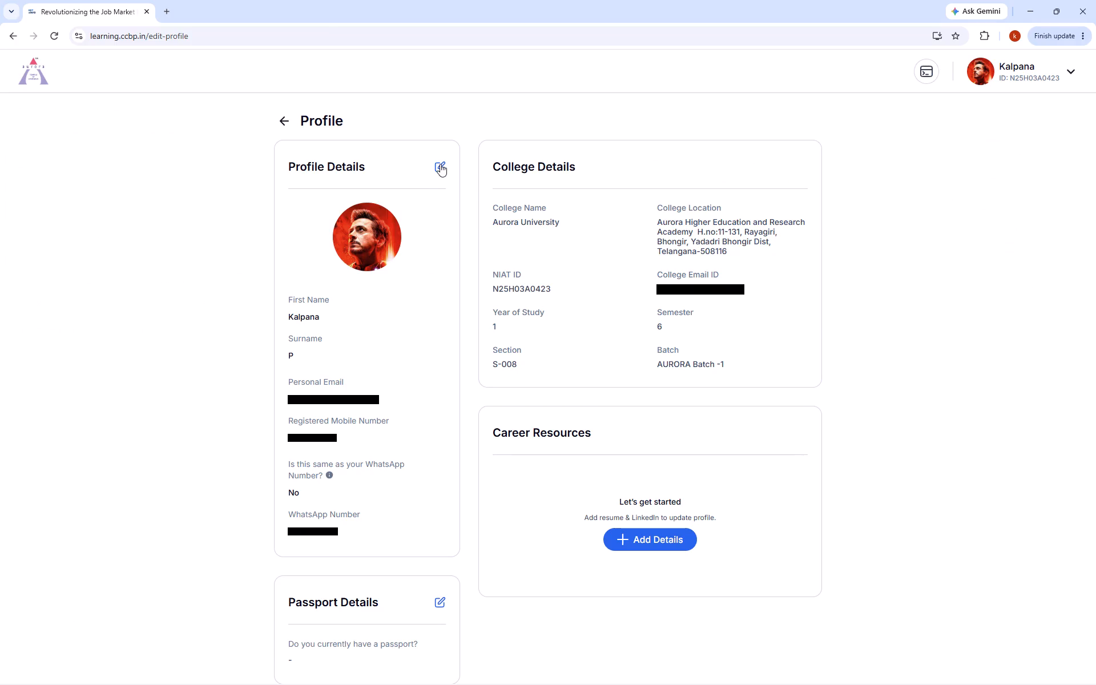
In the Profile Details, replace the first name with the next student's first name and set the surname to N.
click(440, 164)
click(348, 352)
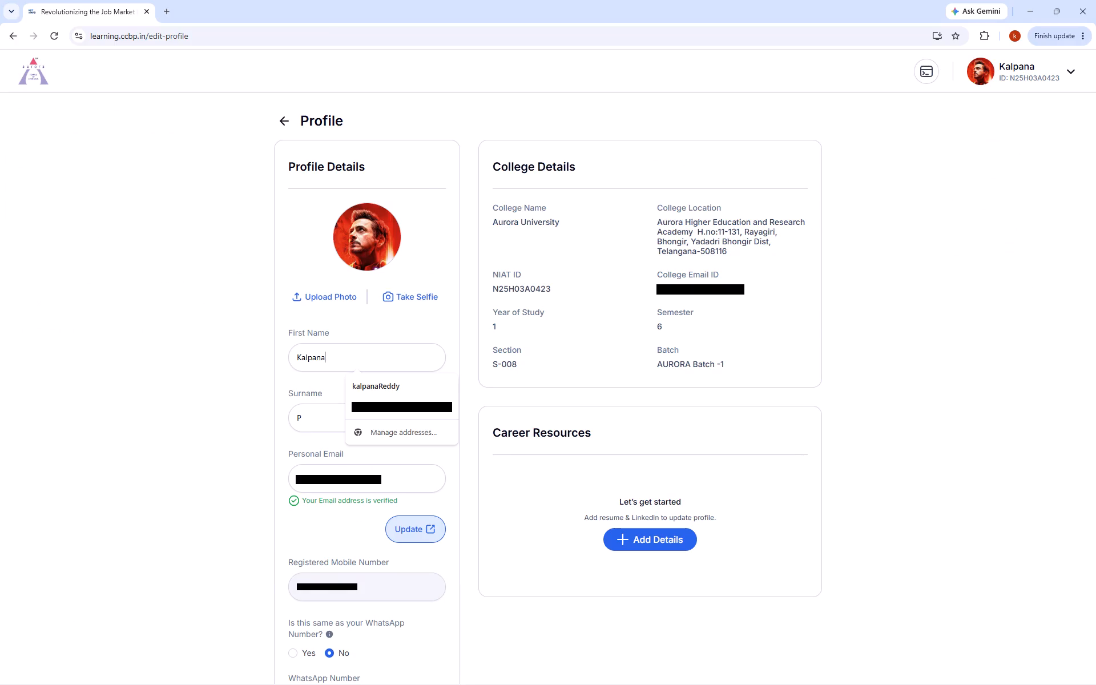
key(BackSpace)
key(BackSpace)
key(BackSpace)
key(BackSpace)
key(BackSpace)
key(BackSpace)
key(BackSpace)
key(BackSpace)
key(BackSpace)
key(BackSpace)
key(BackSpace)
key(BackSpace)
key(BackSpace)
key(BackSpace)
key(BackSpace)
key(BackSpace)
key(BackSpace)
key(BackSpace)
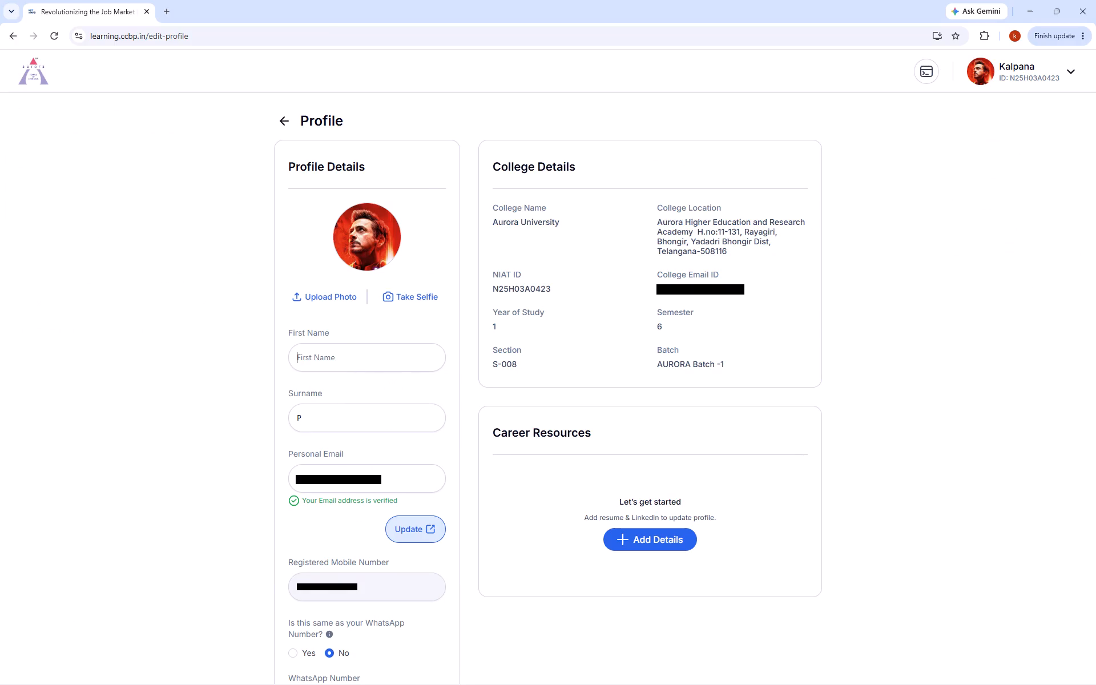
text(SATHWIKA)
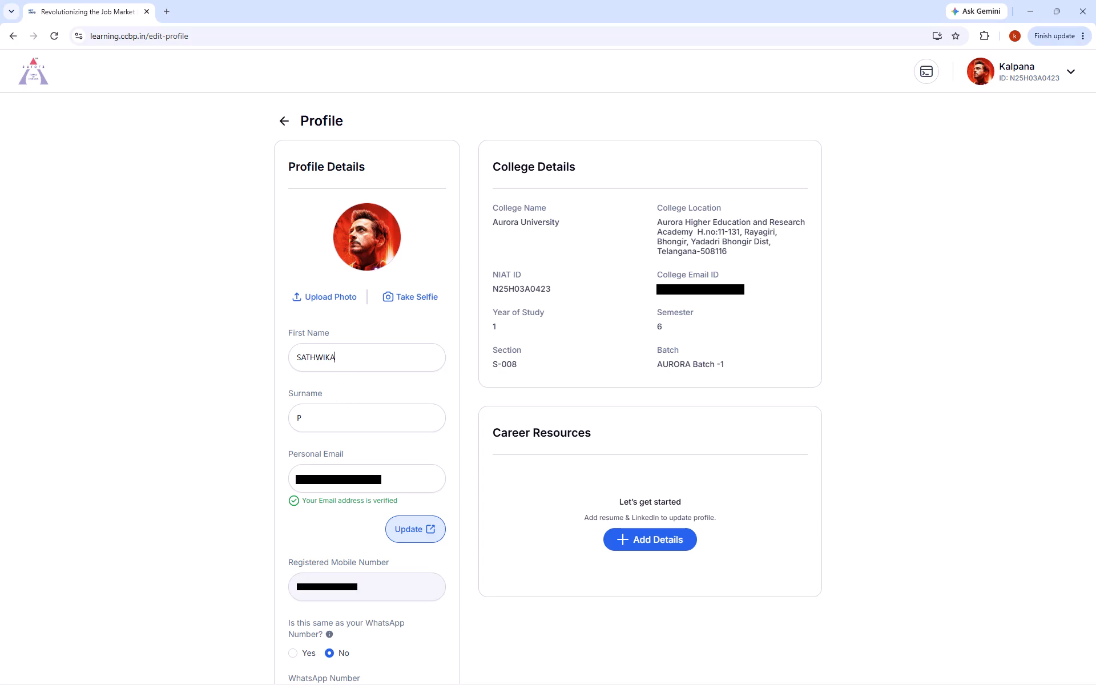
click(333, 414)
key(BackSpace)
key(n)
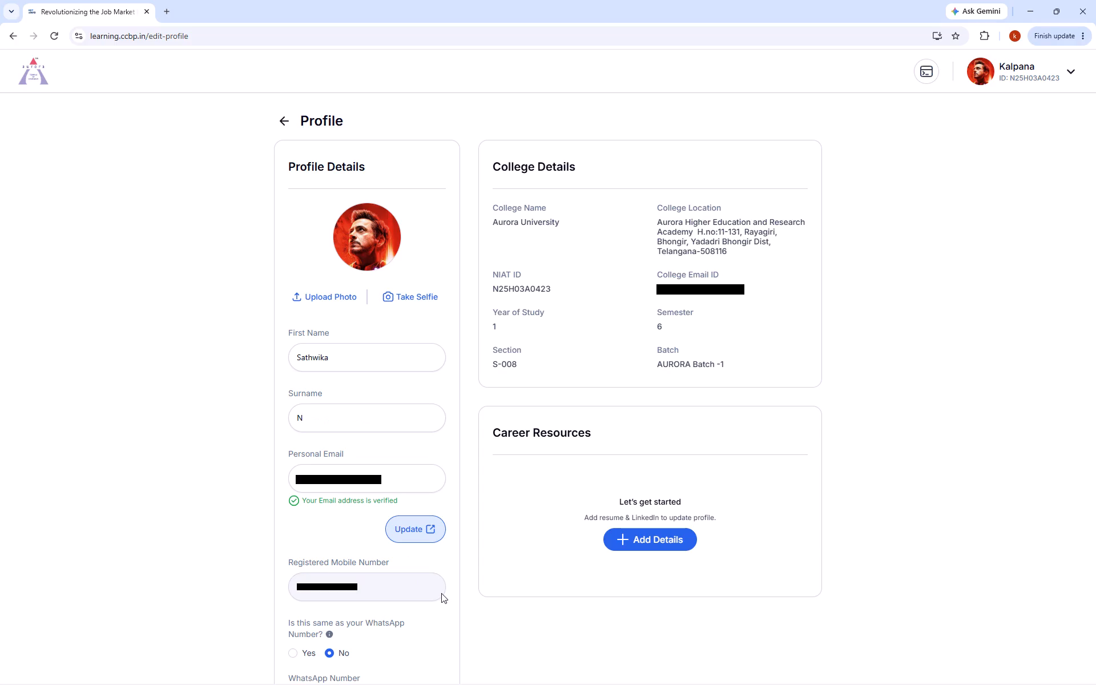
click(300, 116)
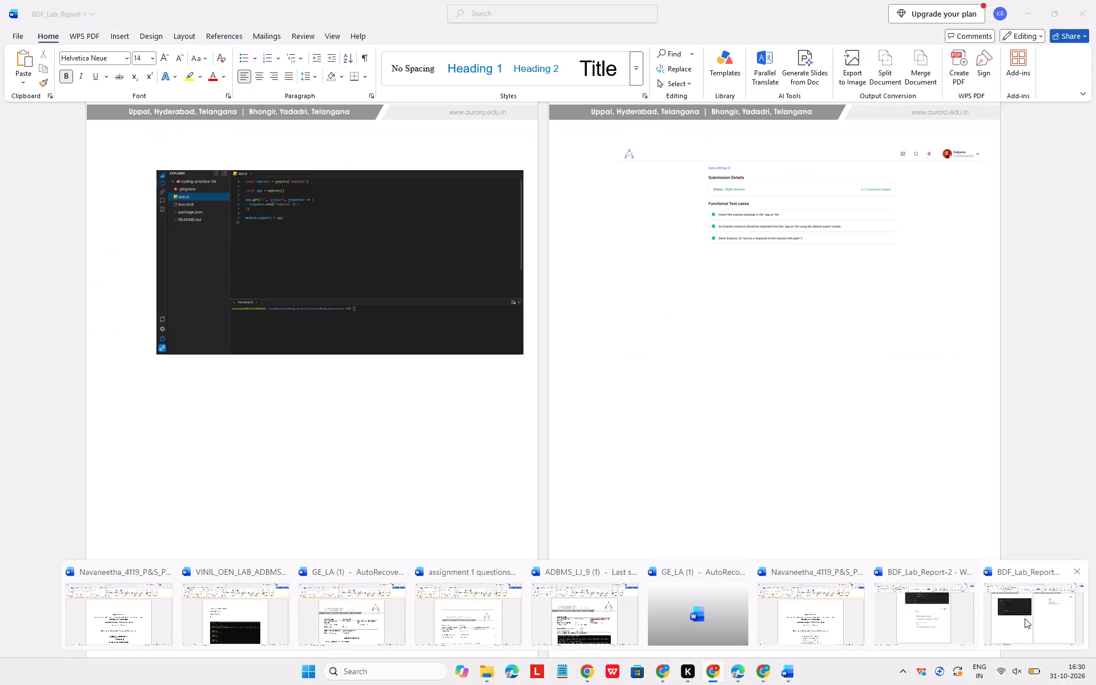
Switch to the BDF_Lab_Report-1 Word document and check its screenshots from the last page back to the student details.
click(1025, 618)
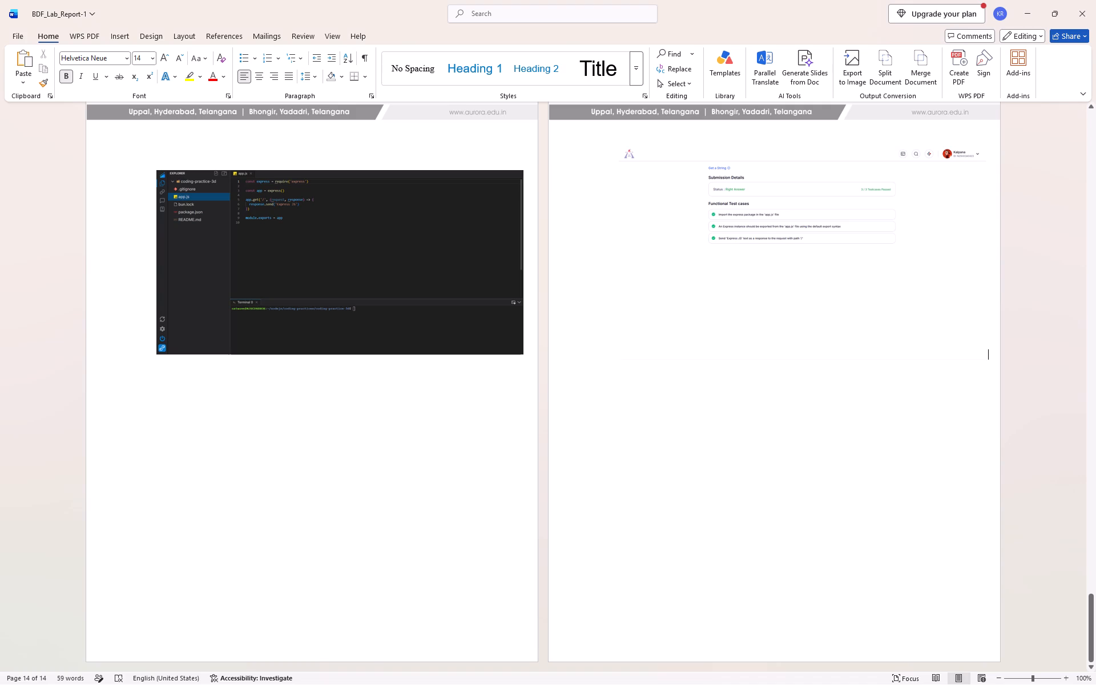
scroll(510, 350, up, 6)
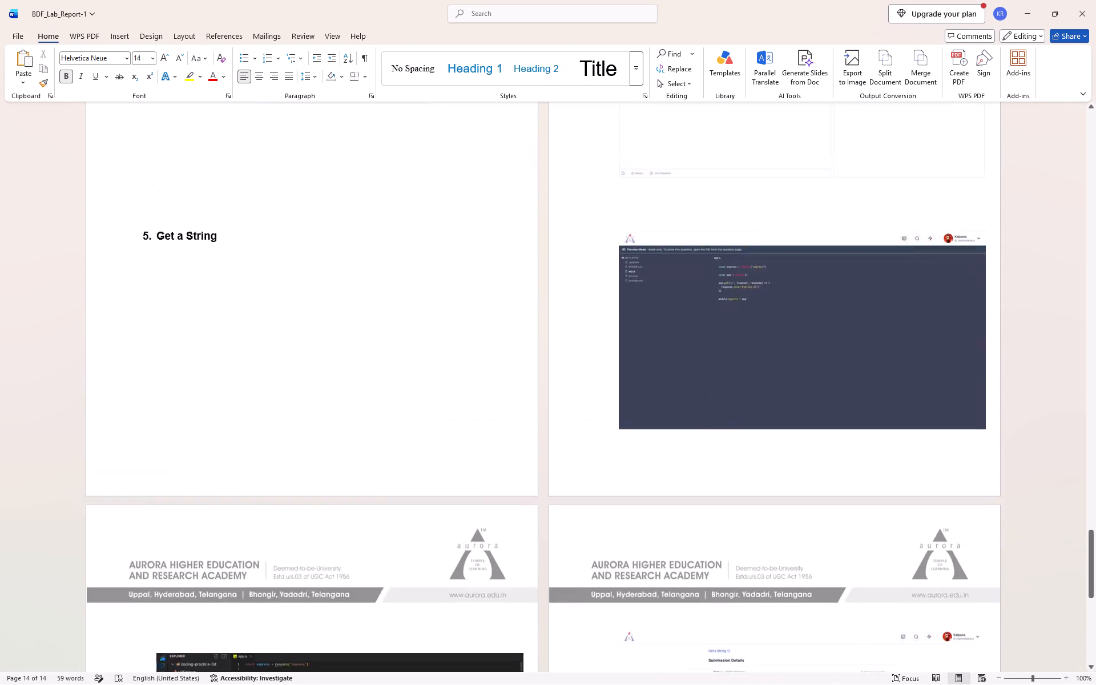
scroll(510, 350, up, 4)
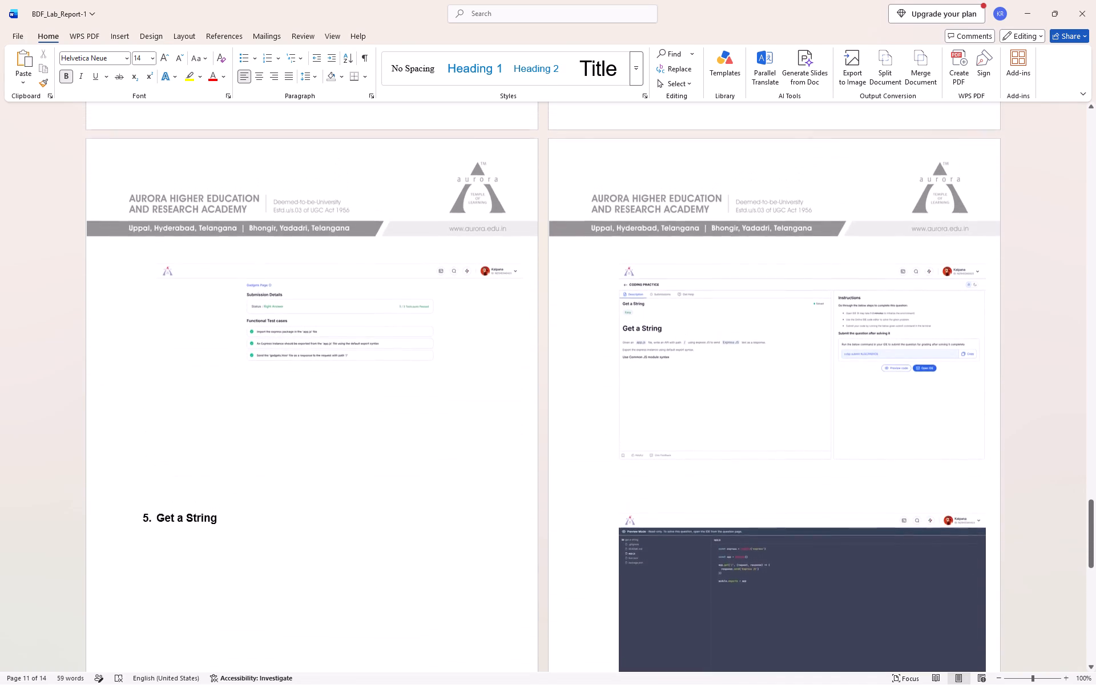
scroll(510, 350, up, 7)
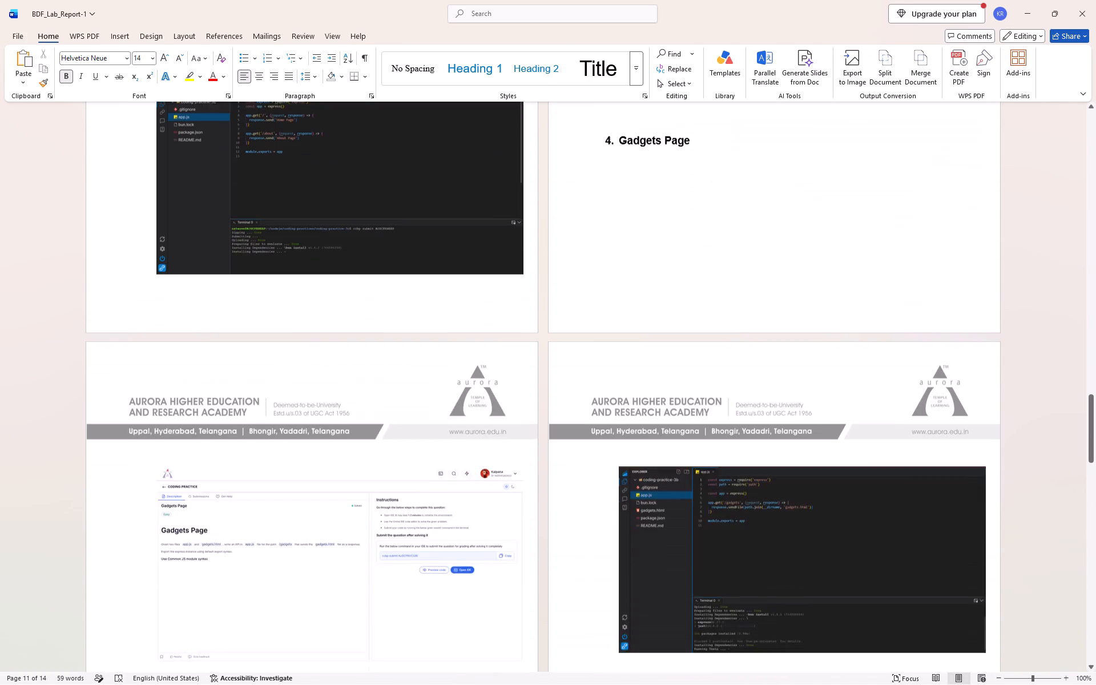
scroll(510, 350, up, 4)
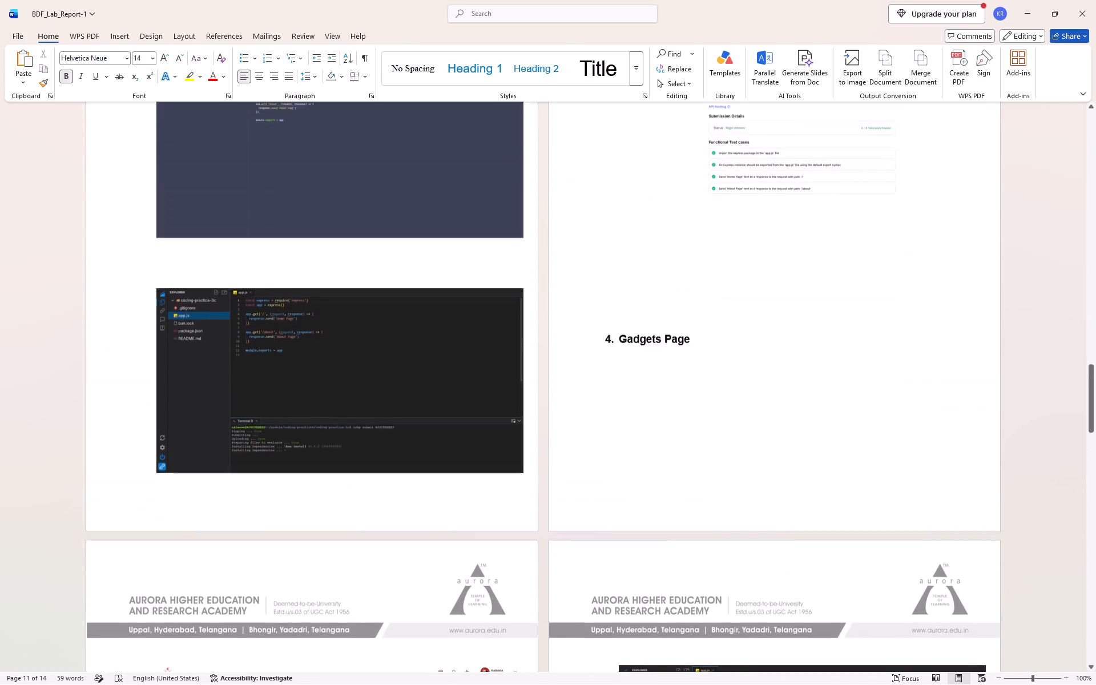
scroll(510, 350, up, 5)
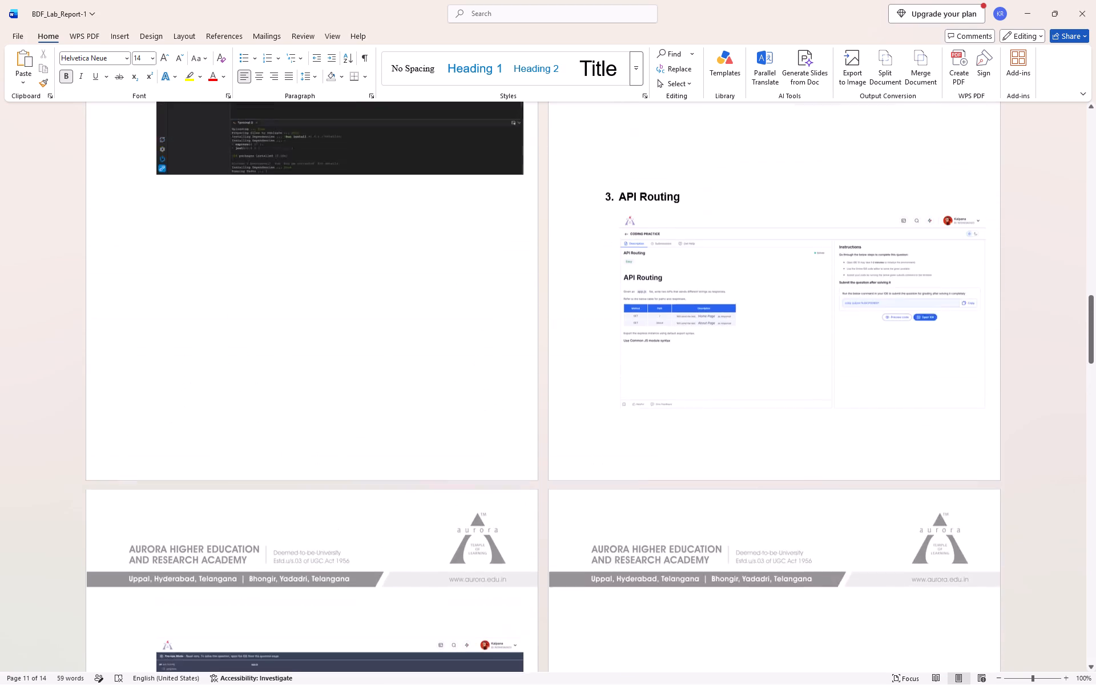
scroll(510, 350, up, 2)
scroll(510, 350, right, 1)
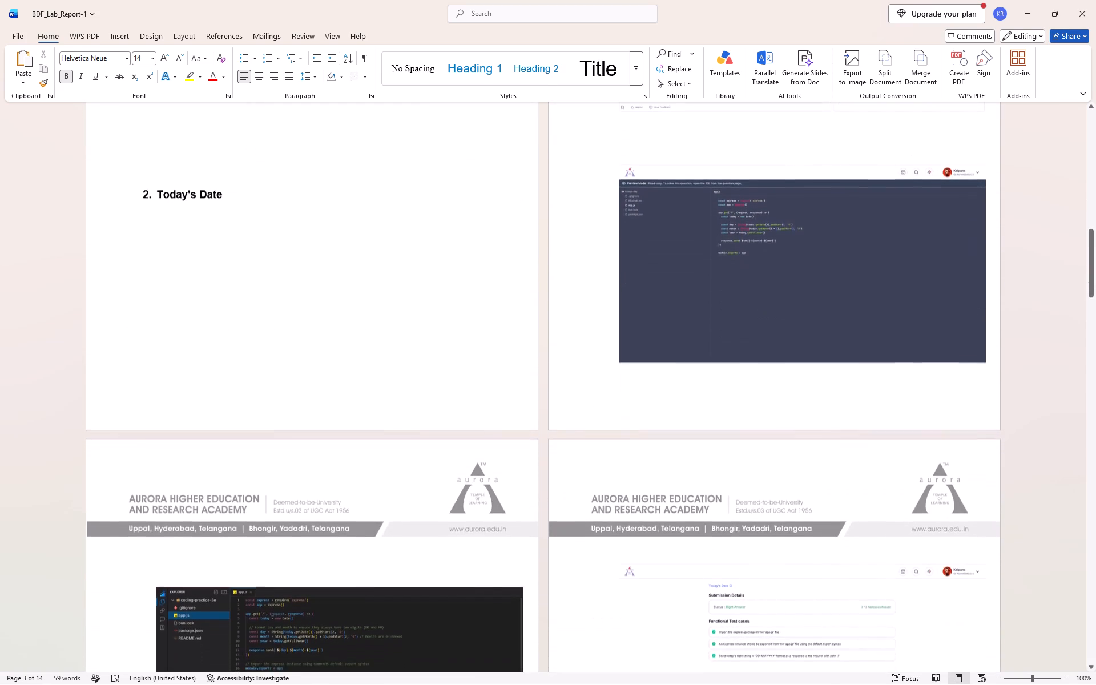
scroll(510, 350, right, 1)
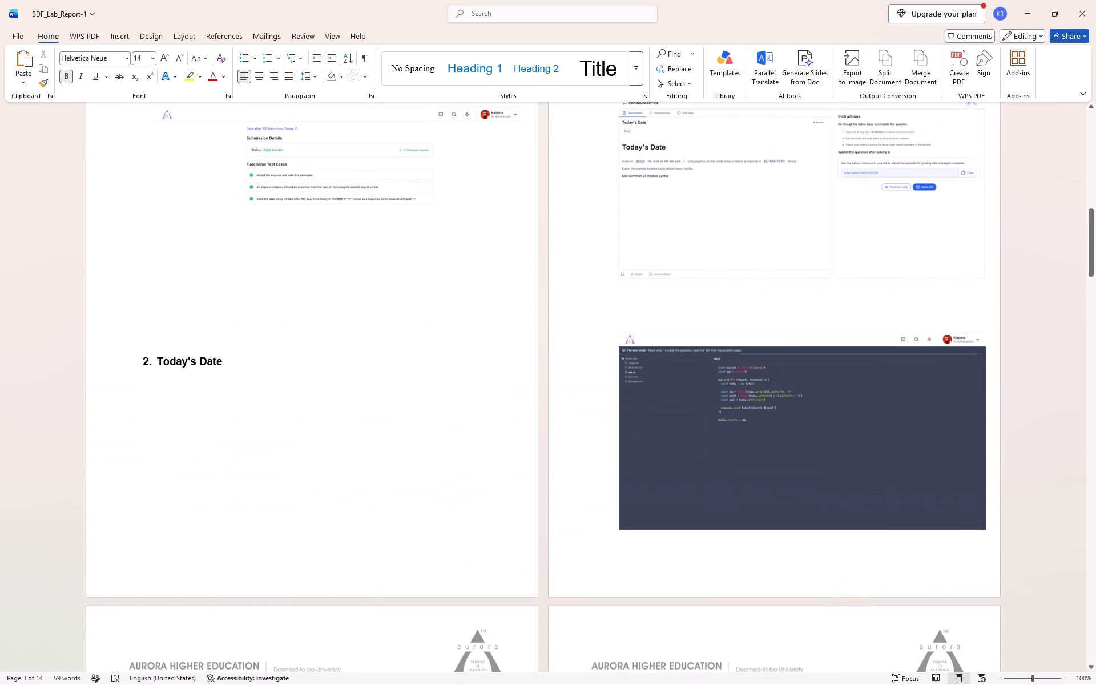
scroll(510, 350, up, 6)
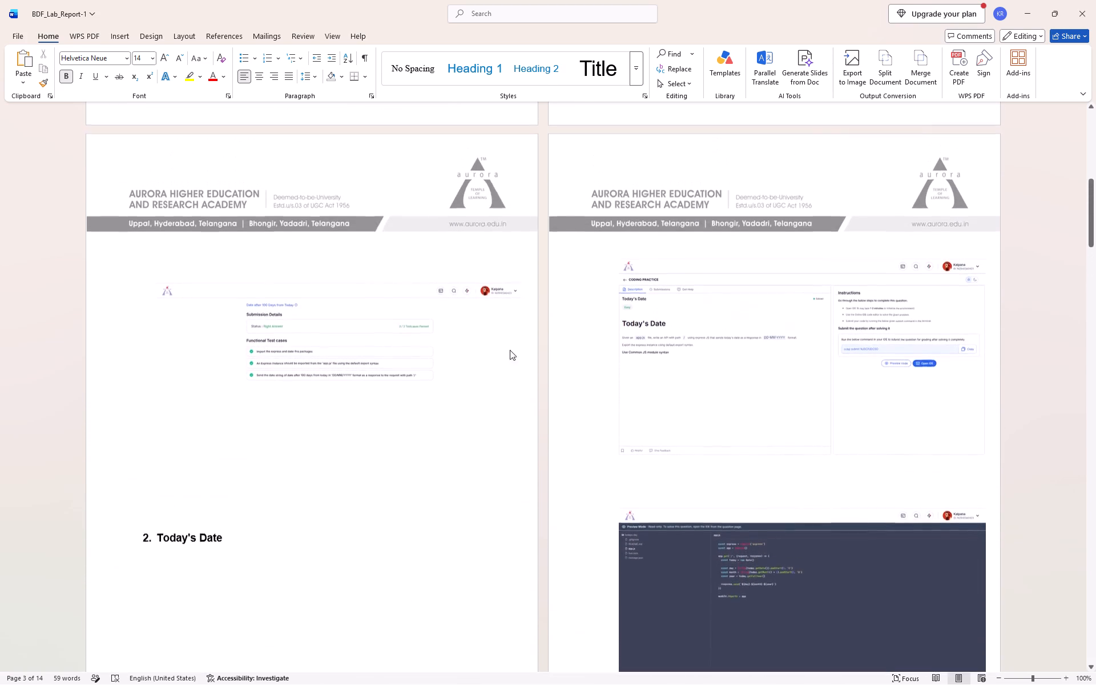
scroll(510, 350, up, 7)
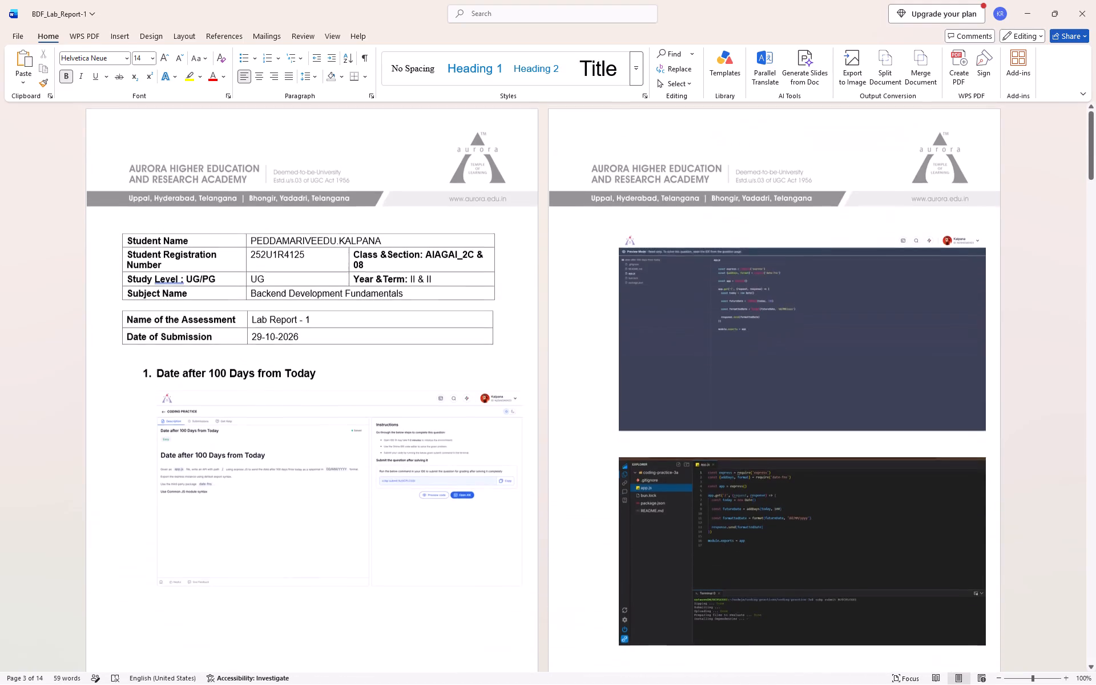
Save a copy of the report in New folder (2) as a PDF named BDF_Lab_Report-1_KALPANA.
click(19, 35)
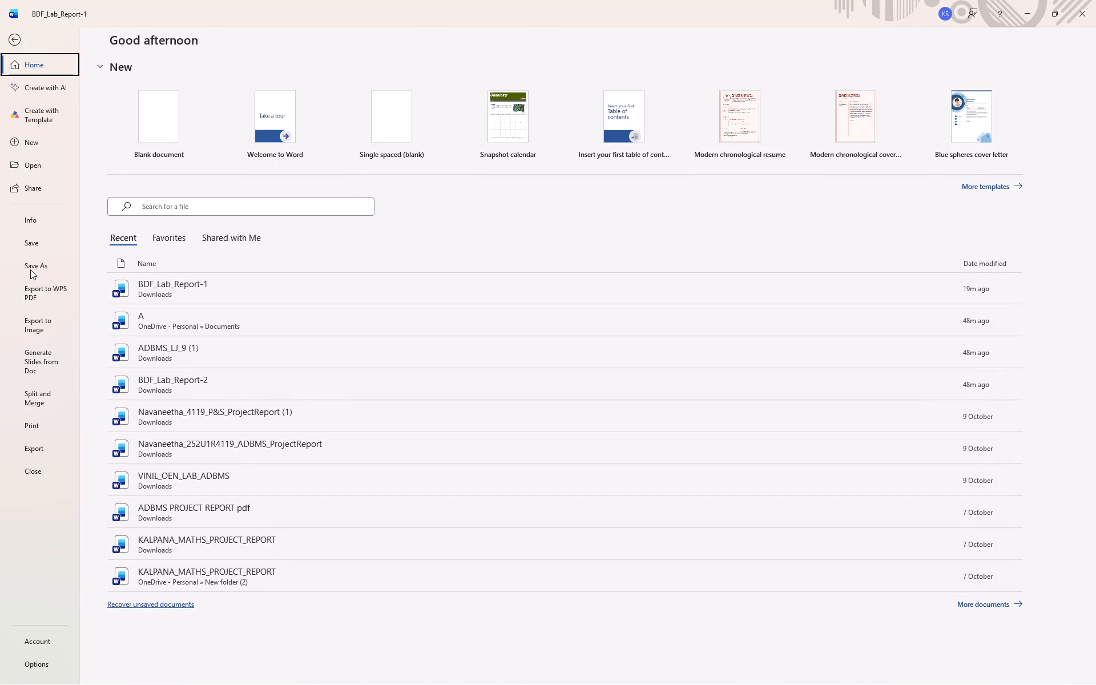
click(30, 269)
click(450, 232)
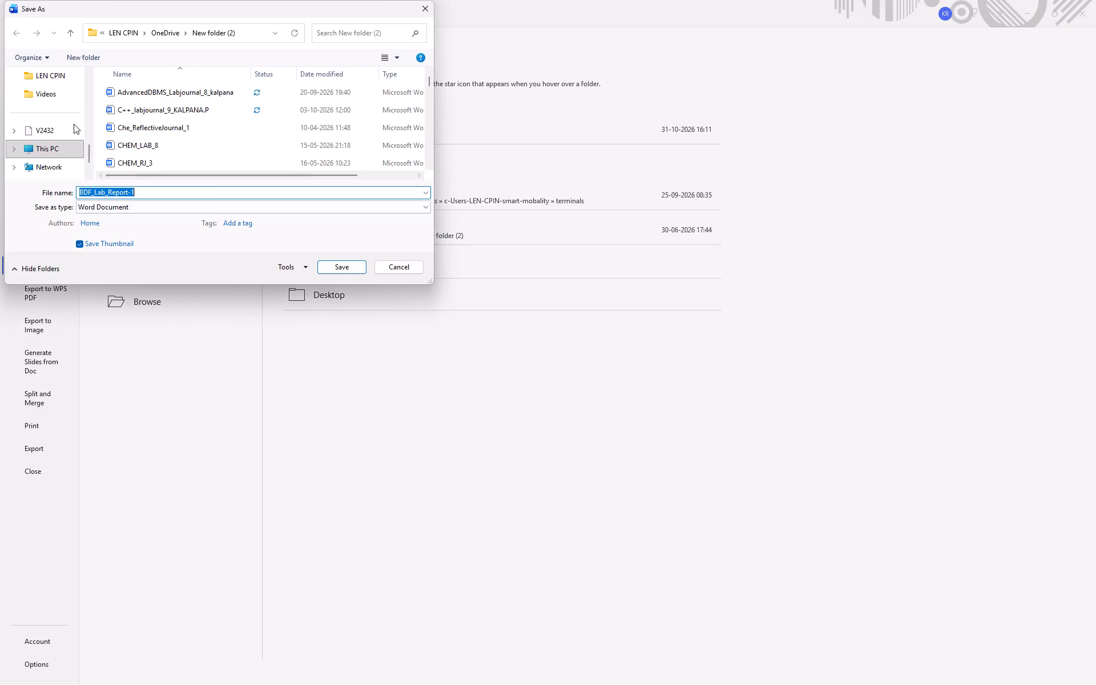
scroll(55, 102, up, 1)
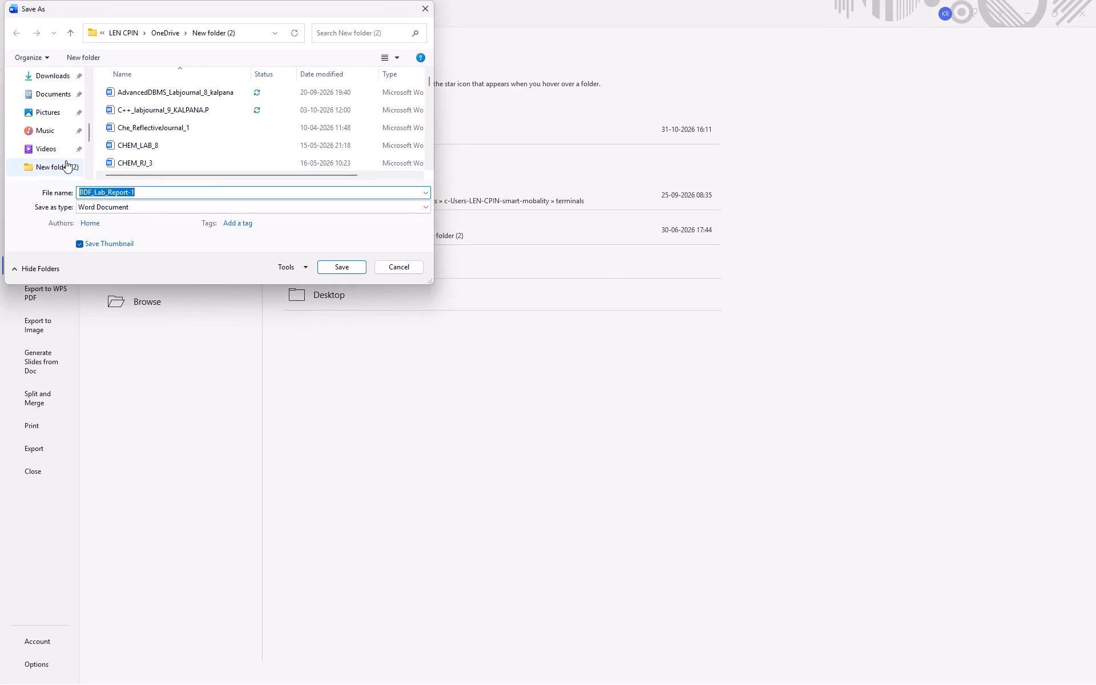
scroll(66, 160, down, 1)
scroll(62, 119, up, 1)
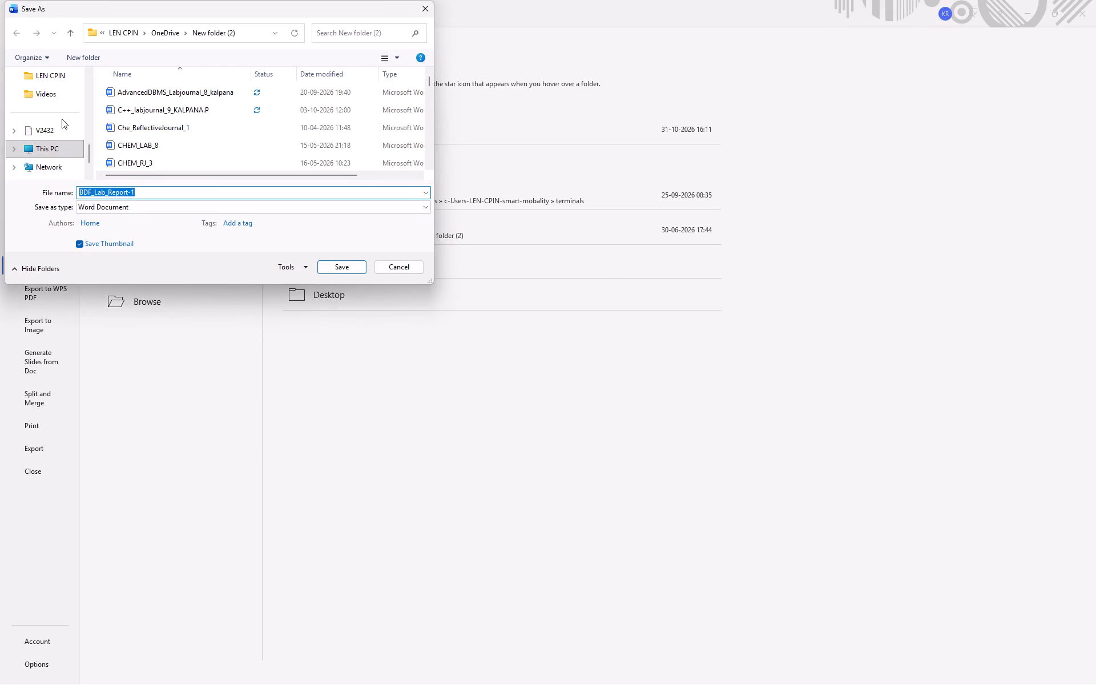
scroll(62, 119, up, 1)
click(38, 114)
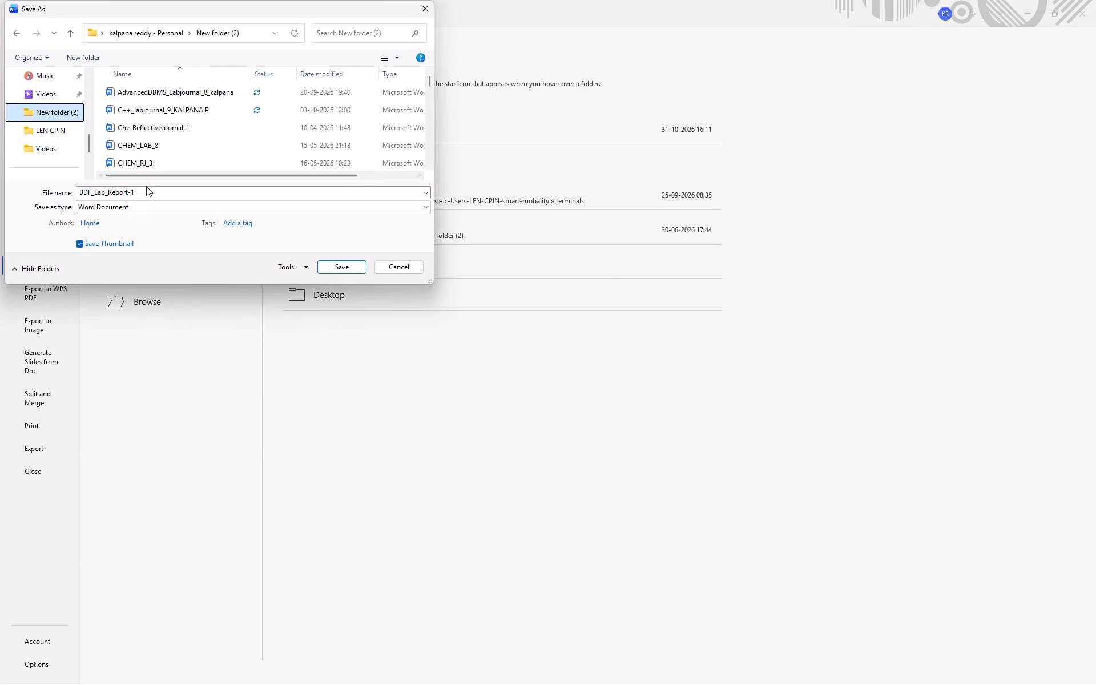
click(152, 192)
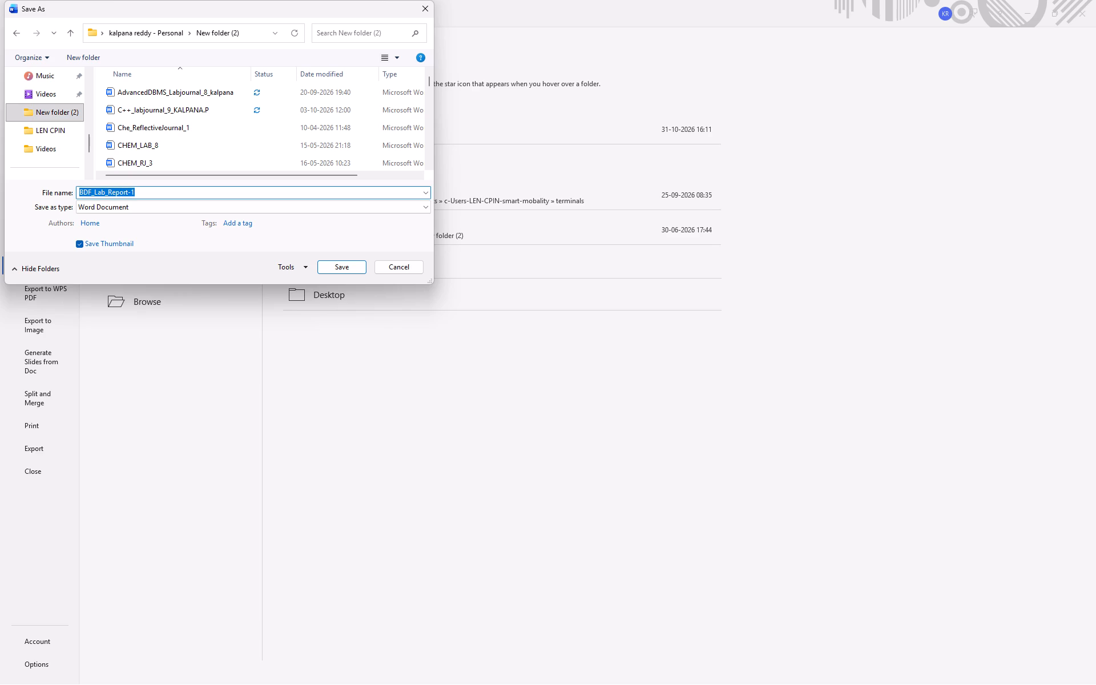
click(152, 192)
key(shift+underscore)
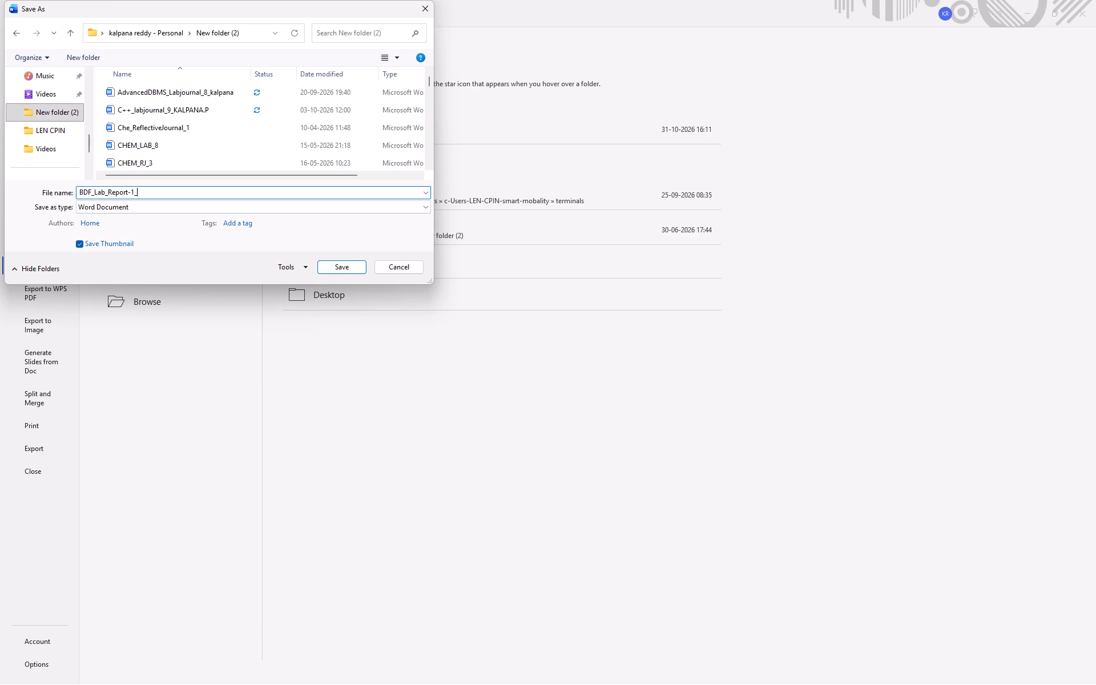
text(KALPANA)
click(191, 209)
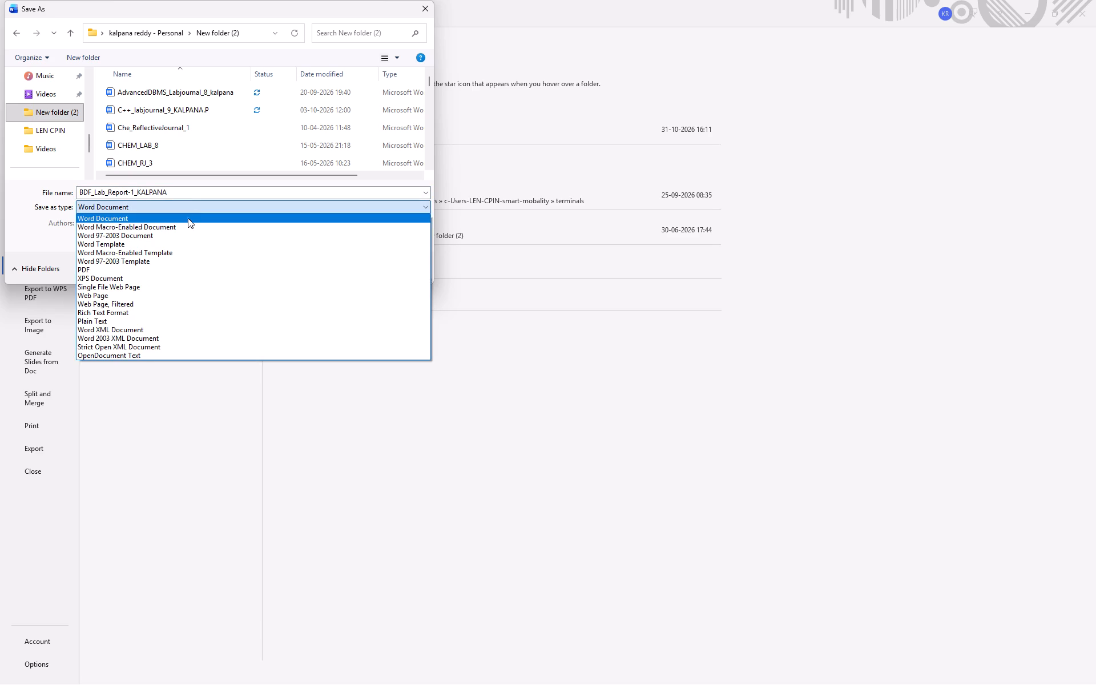
click(127, 265)
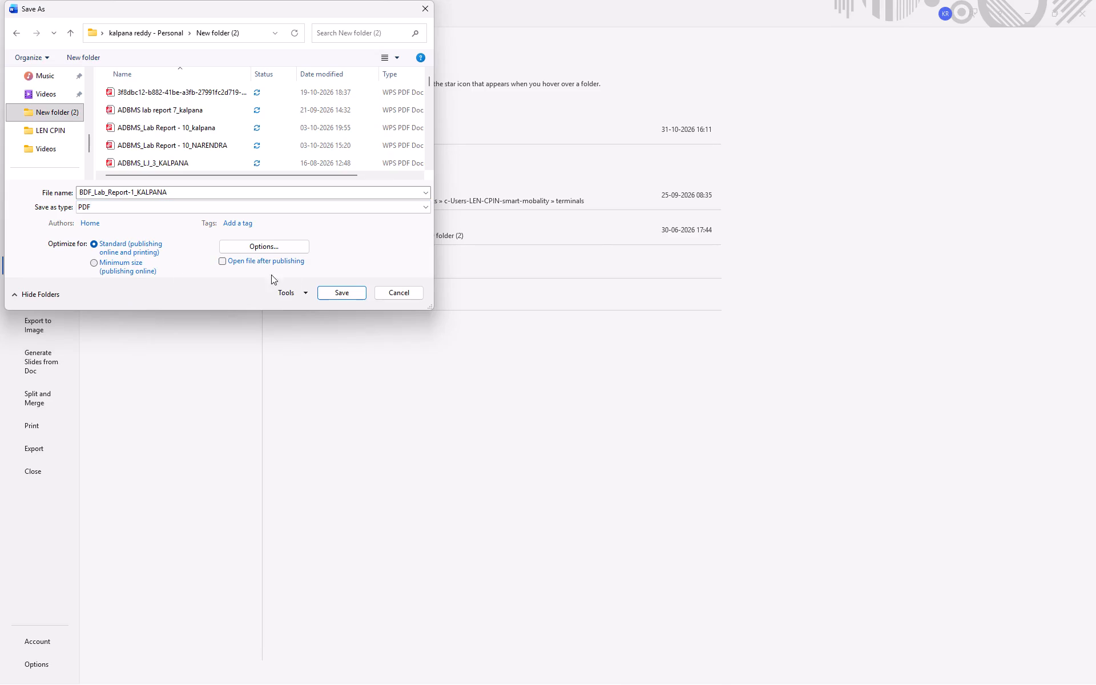
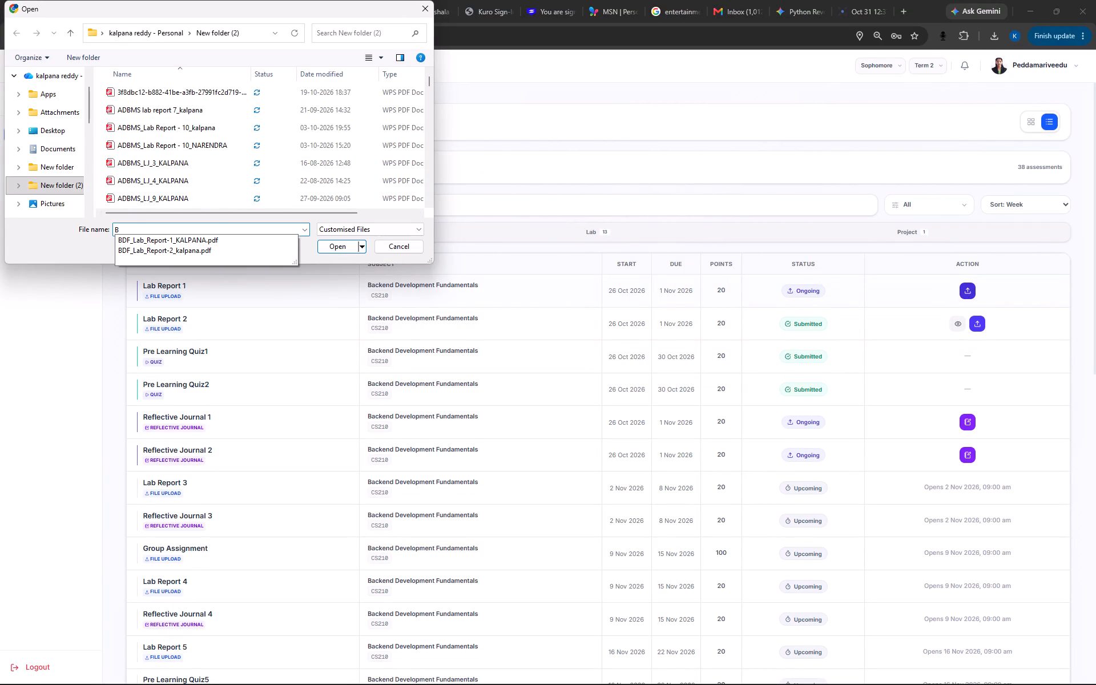
Upload BDF_Lab_Report-1_KALPANA.pdf as the Lab Report 1 submission for Backend Development Fundamentals.
click(169, 235)
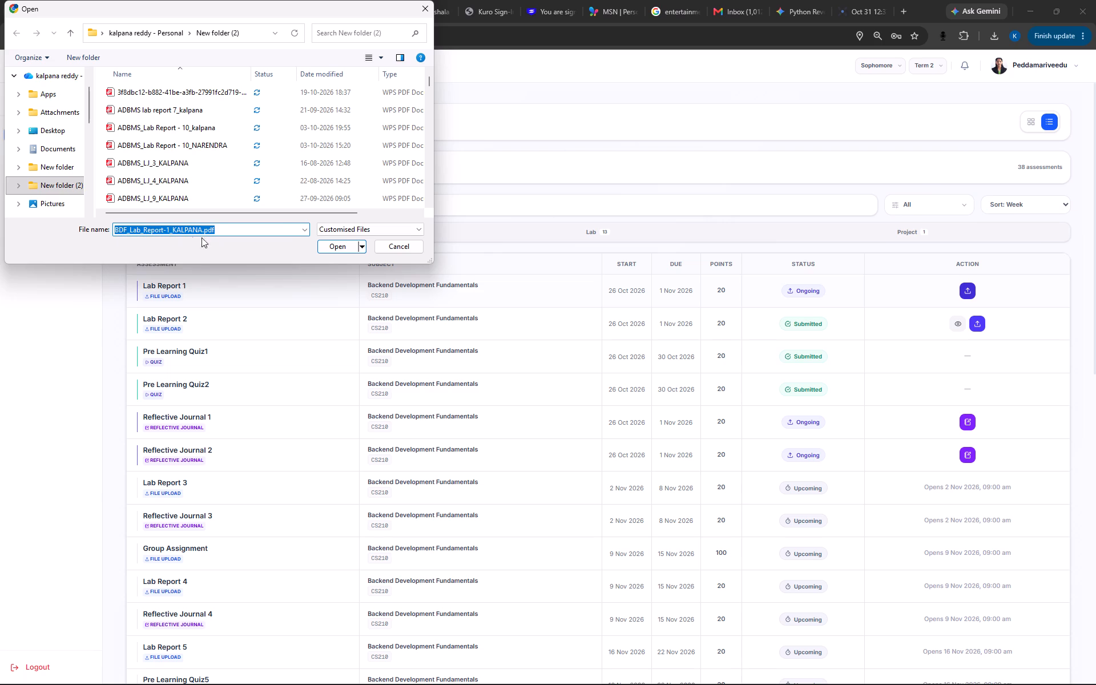
click(329, 247)
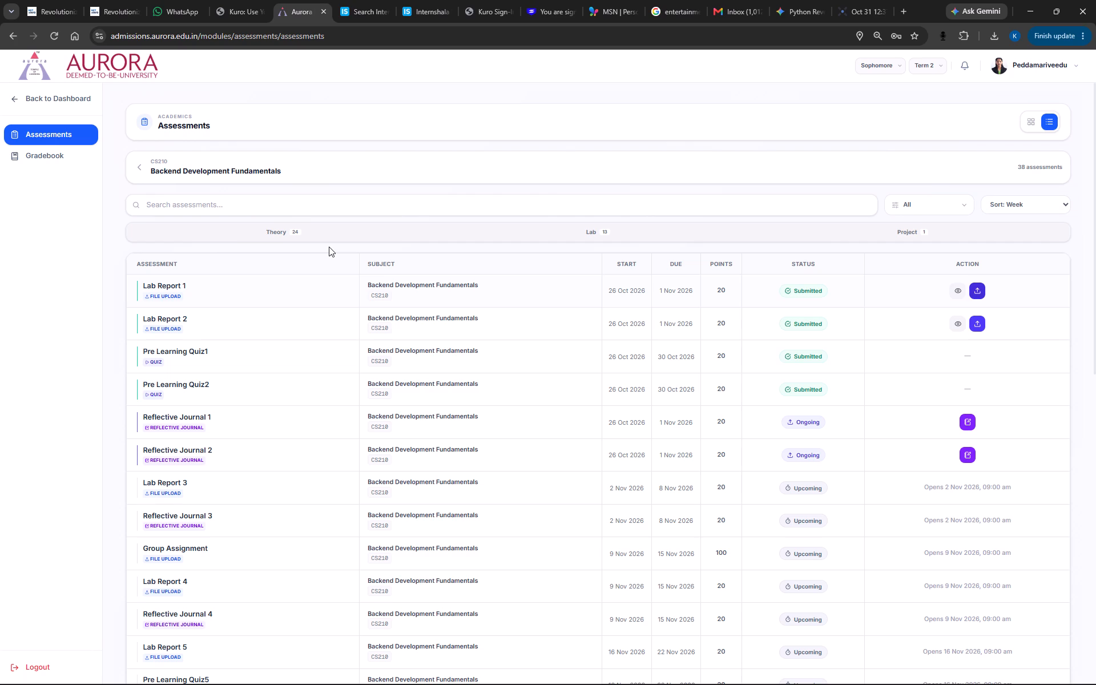
View the submitted Lab Report 1 file to check the upload, and close its tab.
click(954, 289)
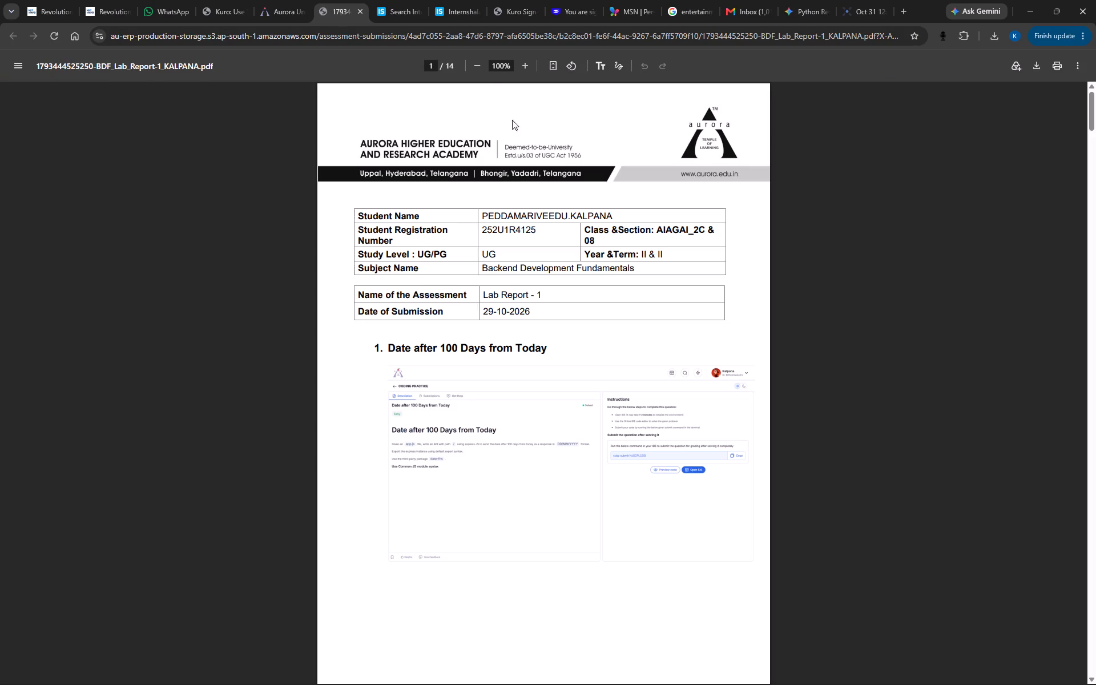
click(361, 14)
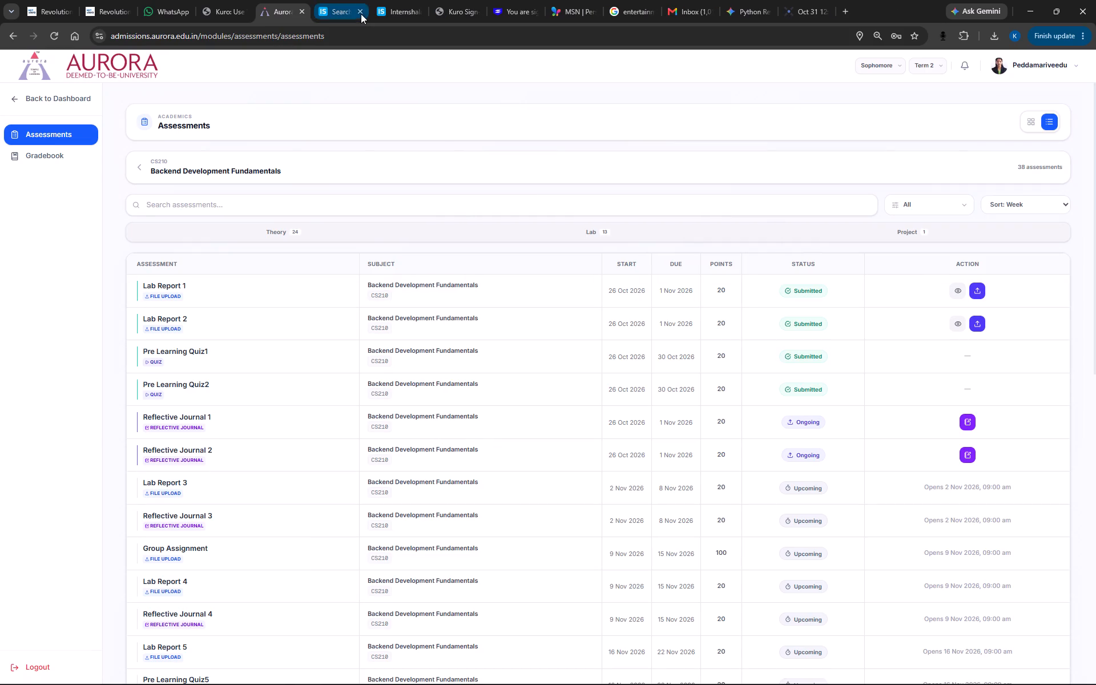